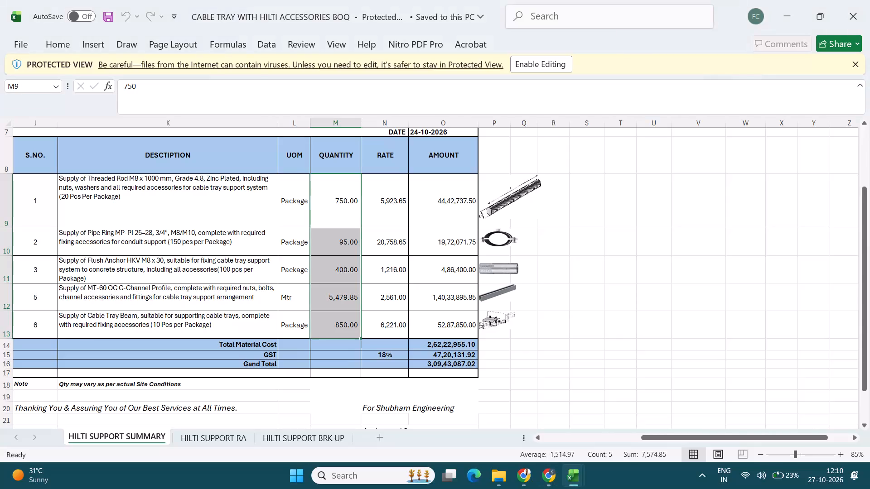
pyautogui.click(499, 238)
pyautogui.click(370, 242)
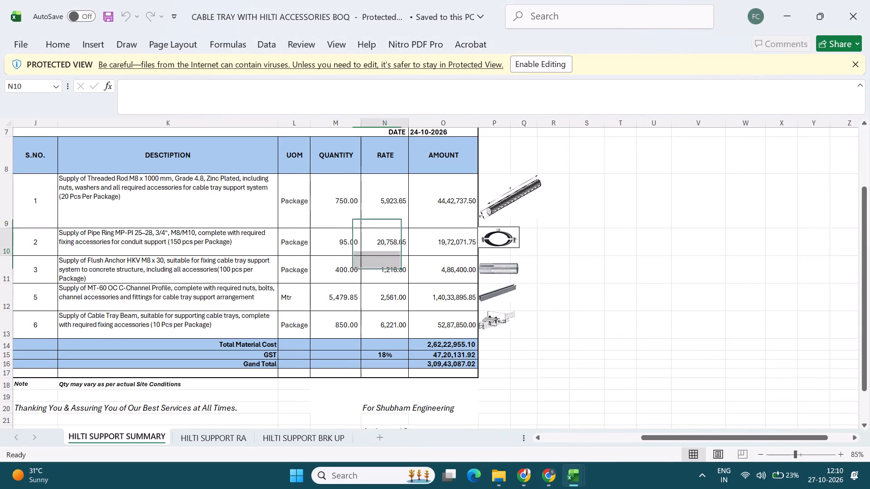
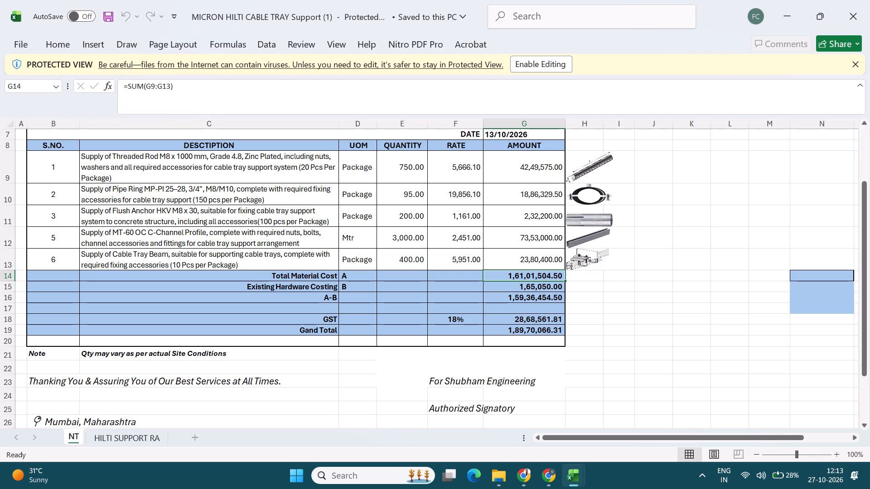
# Compare the NT sheets of the two MICRON HILTI CABLE TRAY Support workbooks, including line items, rates and the totals block.
pyautogui.hotkey('alt', 'Tab')
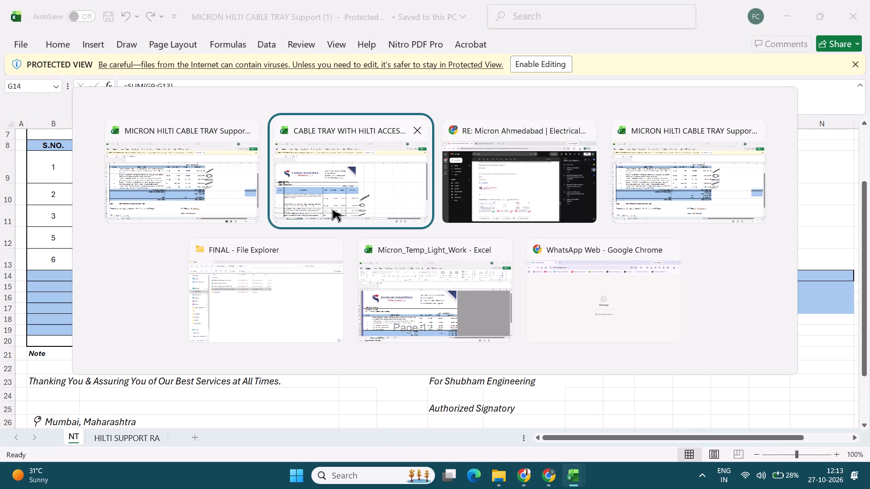
pyautogui.hotkey('alt', 'Tab')
pyautogui.hotkey('alt', 'Tab')
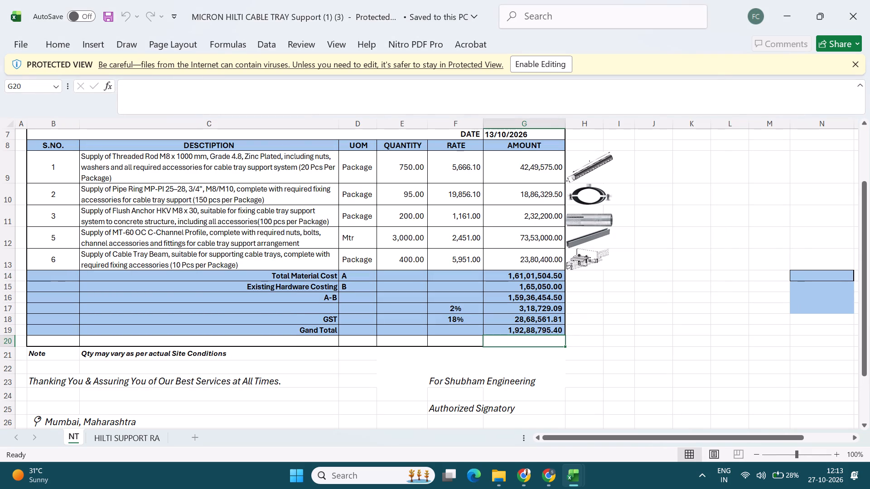
pyautogui.hotkey('alt', 'Tab')
pyautogui.hotkey('alt', 'Tab')
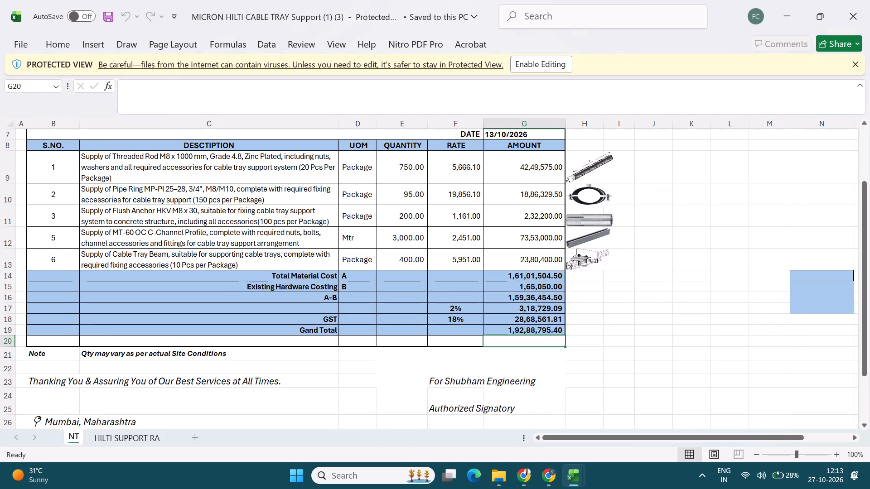
pyautogui.hotkey('alt', 'Tab')
pyautogui.hotkey('alt', 'Tab')
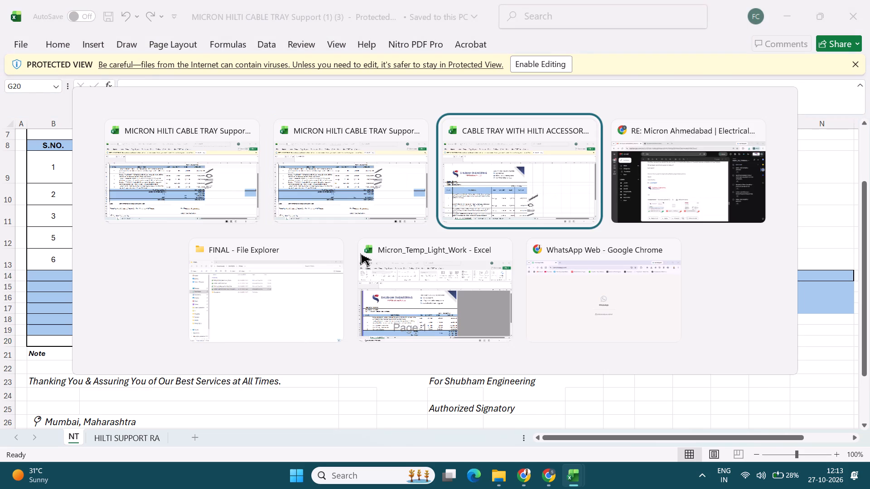
pyautogui.keyDown('alt'); pyautogui.click(179, 188); pyautogui.keyUp('alt')
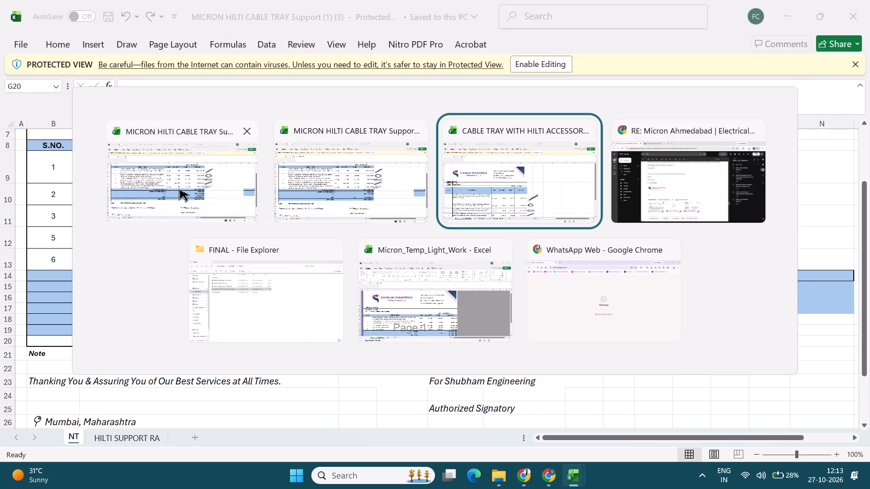
pyautogui.scroll(2, 355, 300)
pyautogui.scroll(-1, 355, 302)
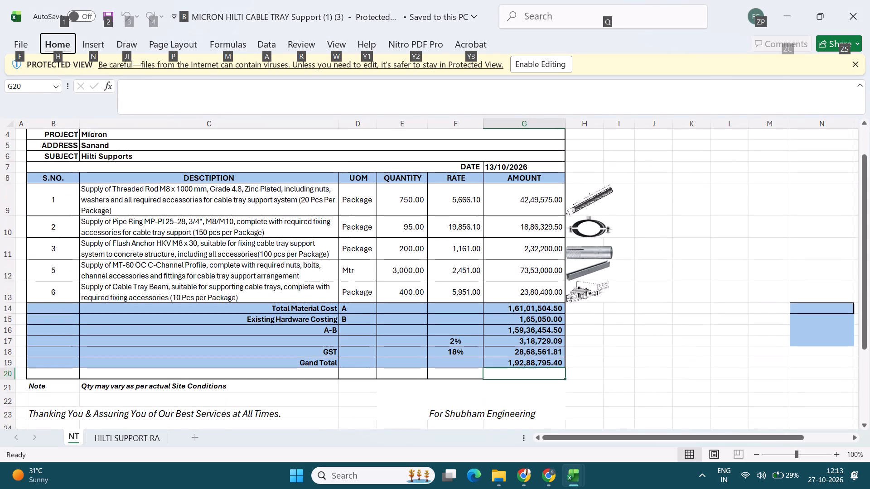
pyautogui.hotkey('alt', 'Tab')
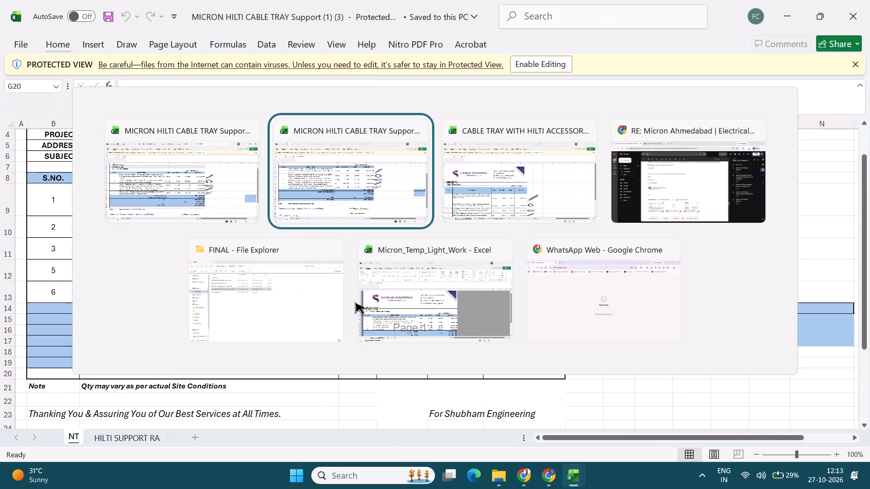
pyautogui.hotkey('alt', 'Tab')
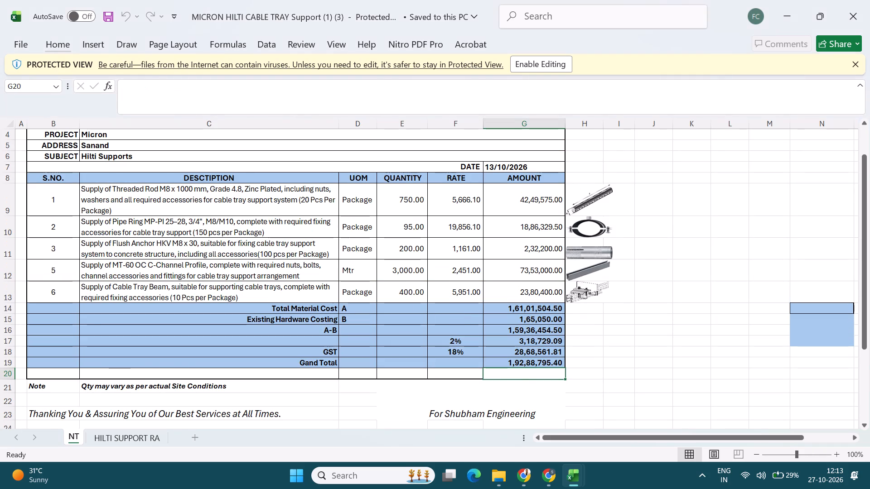
pyautogui.hotkey('alt', 'Tab')
pyautogui.scroll(2, 354, 309)
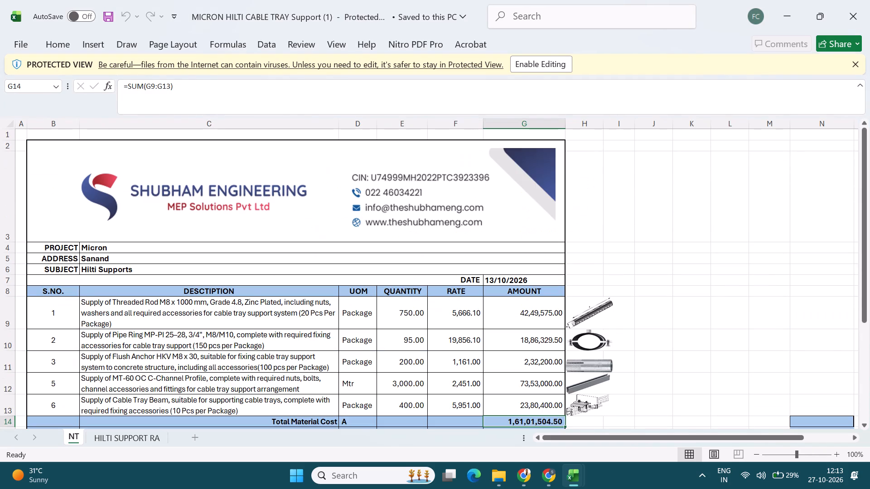
pyautogui.scroll(-1, 354, 310)
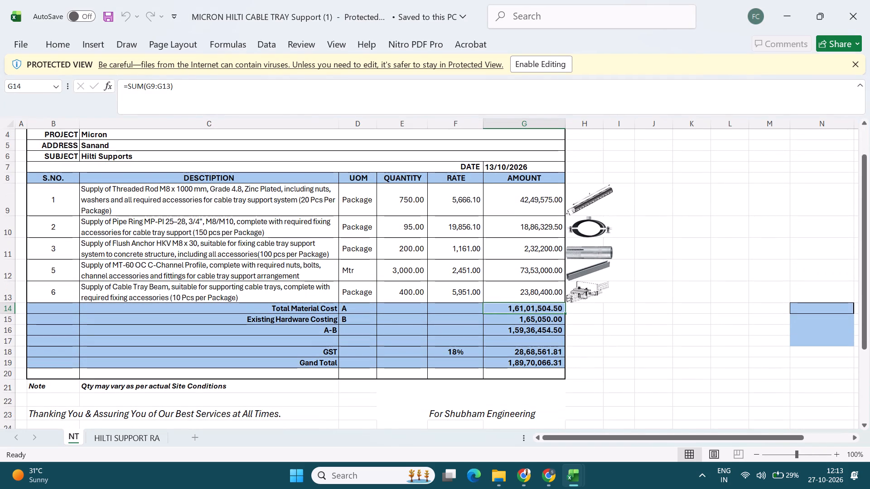
pyautogui.hotkey('alt', 'Tab')
pyautogui.hotkey('alt', 'Tab')
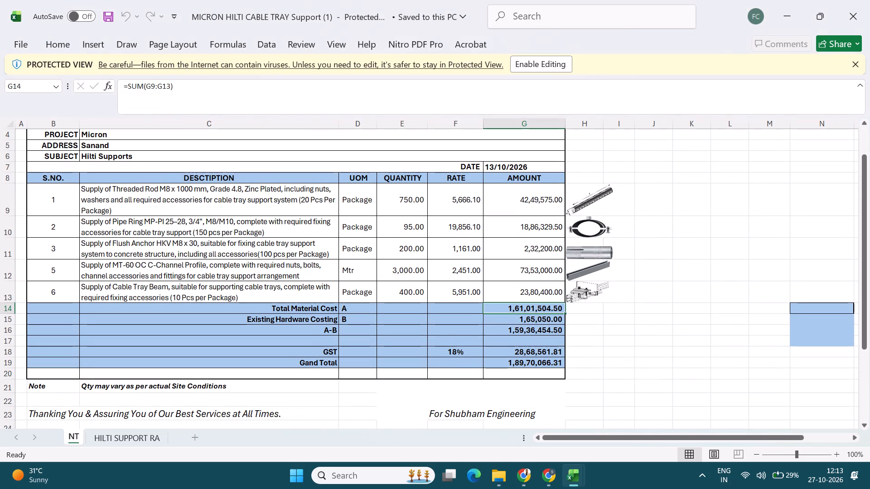
pyautogui.hotkey('alt', 'Tab')
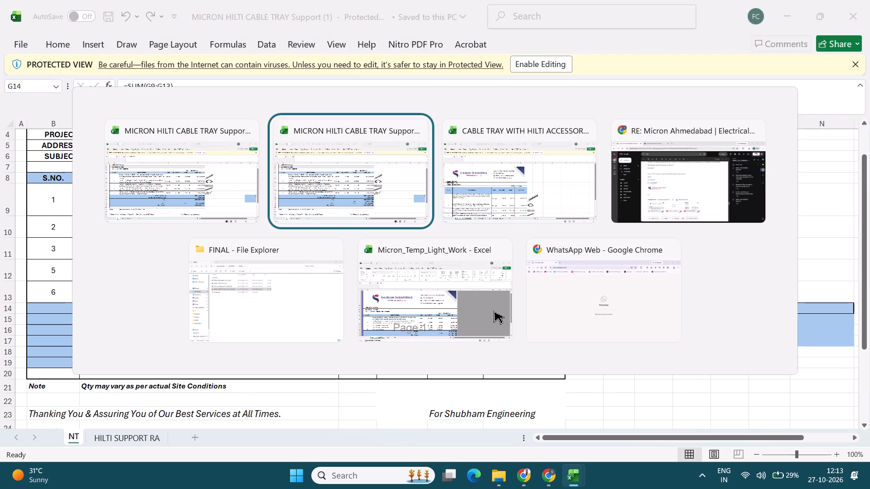
pyautogui.scroll(1, 483, 318)
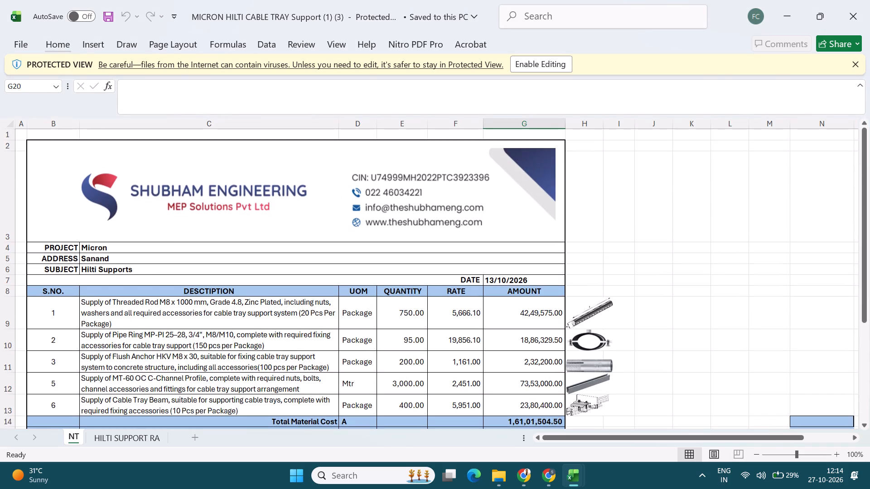
pyautogui.scroll(-1, 483, 318)
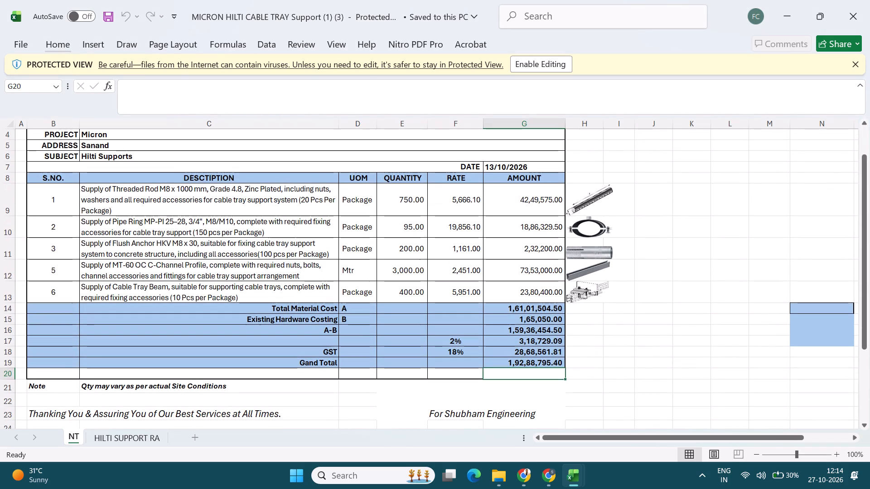
# Close the MICRON HILTI CABLE TRAY Support (1) (3) workbook.
pyautogui.click(852, 18)
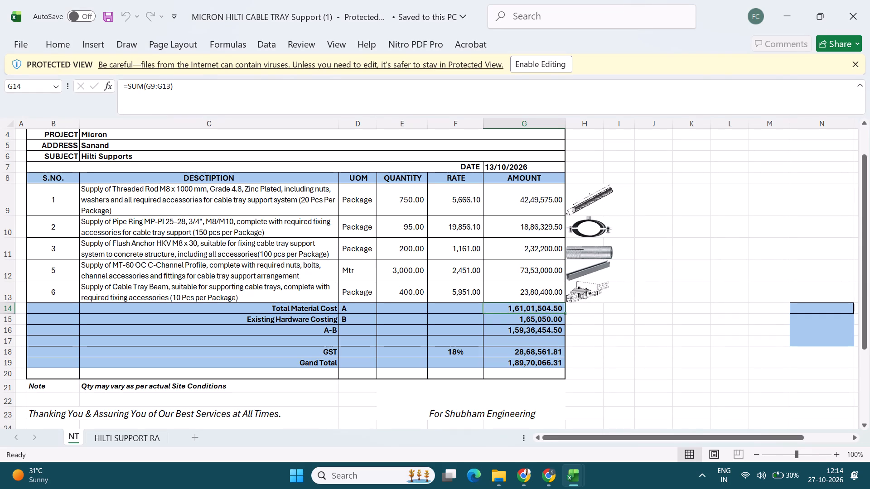
# Compare the item rates on the CABLE TRAY WITH HILTI ACCESSORIES BOQ summary sheet with those in MICRON HILTI CABLE TRAY Support (1).
pyautogui.hotkey('alt', 'Tab')
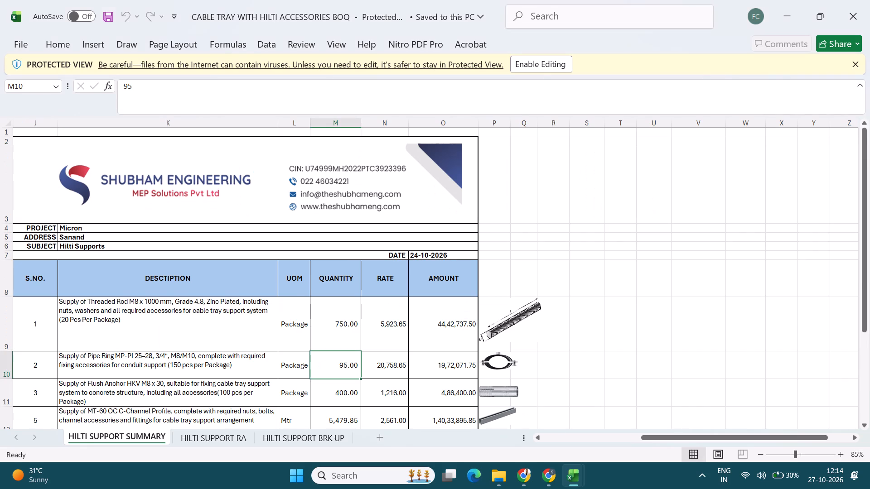
pyautogui.scroll(-2, 412, 316)
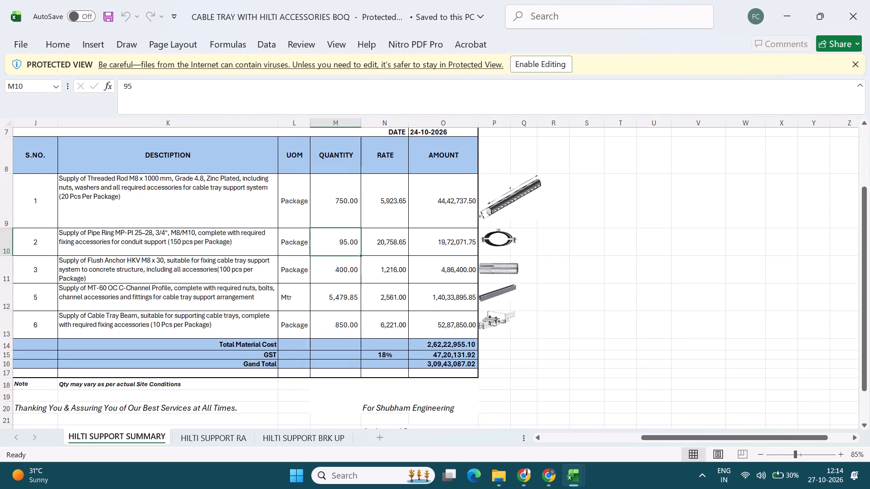
pyautogui.scroll(-1, 412, 316)
pyautogui.scroll(2, 412, 316)
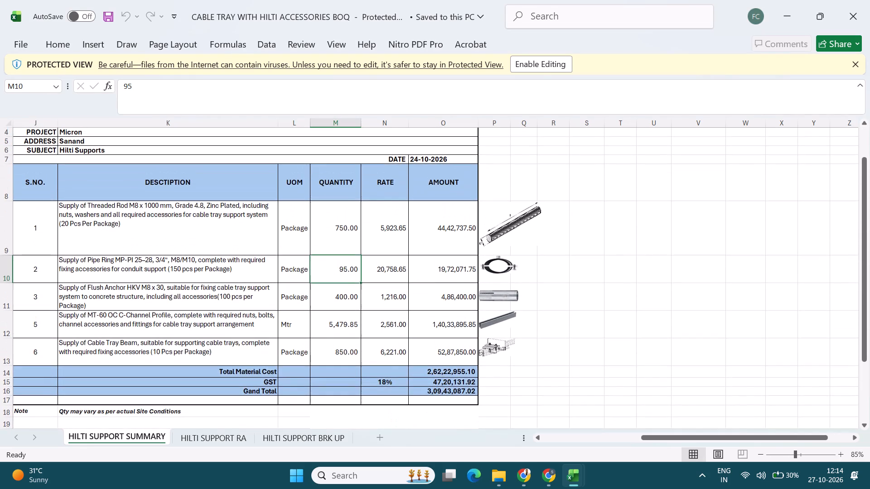
pyautogui.hotkey('alt', 'Tab')
pyautogui.hotkey('alt', 'Tab')
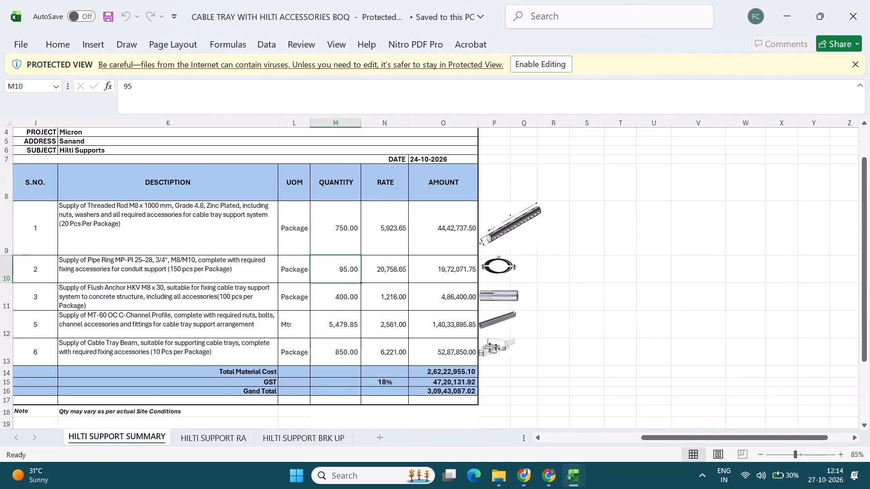
pyautogui.click(391, 270)
pyautogui.hotkey('alt', 'Tab')
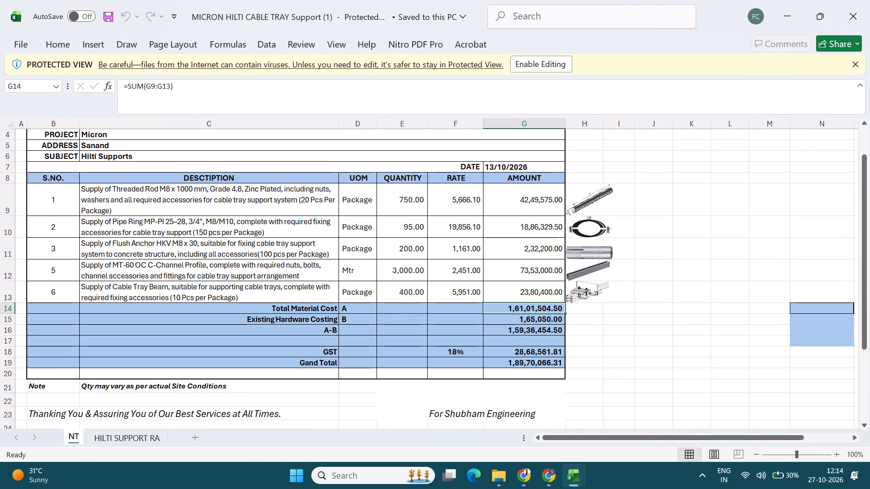
pyautogui.hotkey('alt', 'Tab')
pyautogui.click(392, 303)
pyautogui.hotkey('alt', 'Tab')
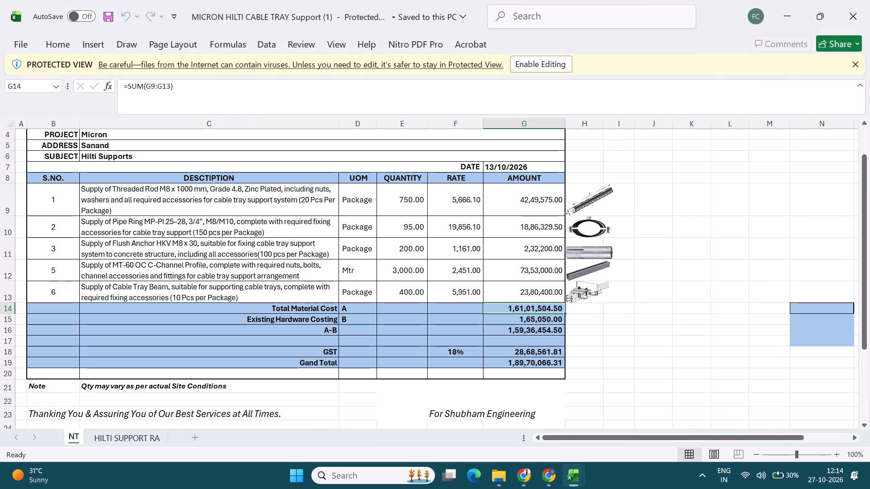
pyautogui.hotkey('alt', 'Tab')
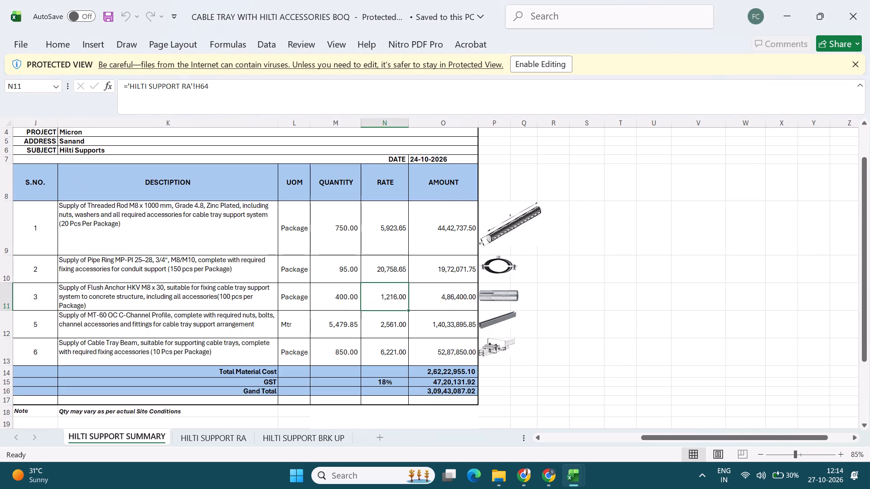
pyautogui.click(398, 349)
pyautogui.hotkey('alt', 'Tab')
# Compare the item quantities, including the cable tray beam and flush anchor, between the support workbook and the BOQ summary.
pyautogui.click(418, 297)
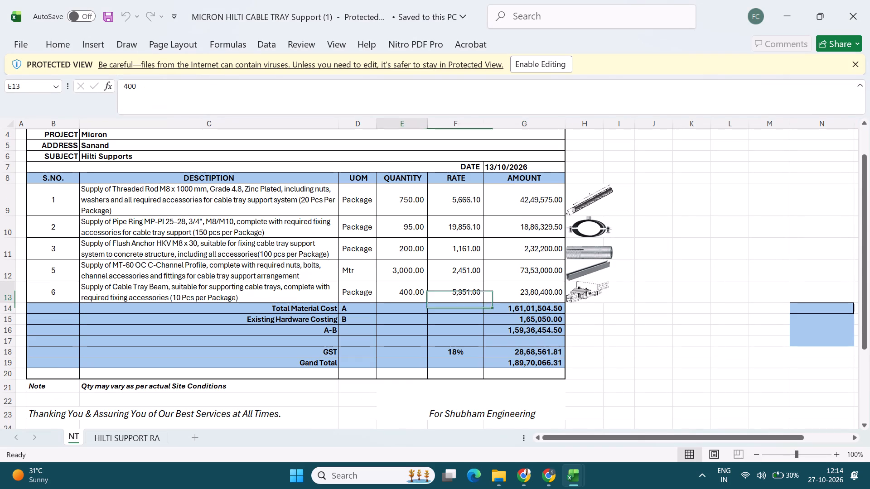
pyautogui.hotkey('alt', 'Tab')
pyautogui.hotkey('alt', 'Tab')
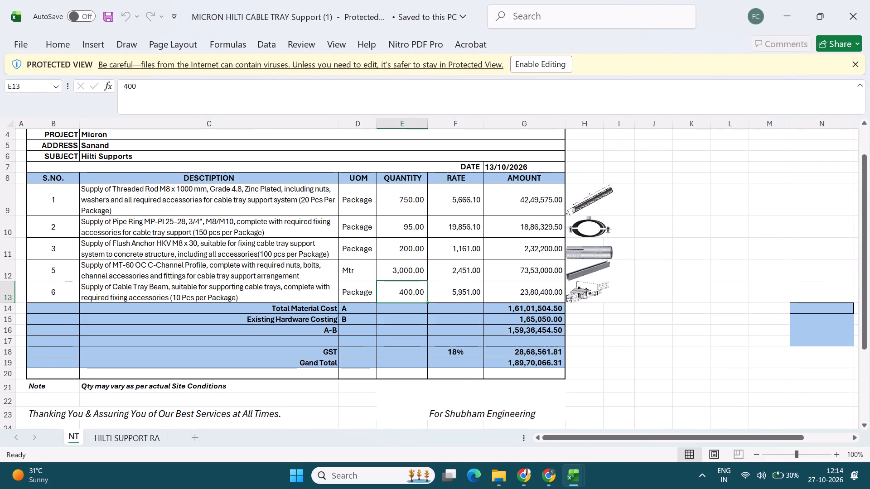
pyautogui.hotkey('alt', 'Tab')
pyautogui.click(348, 284)
pyautogui.hotkey('alt', 'Tab')
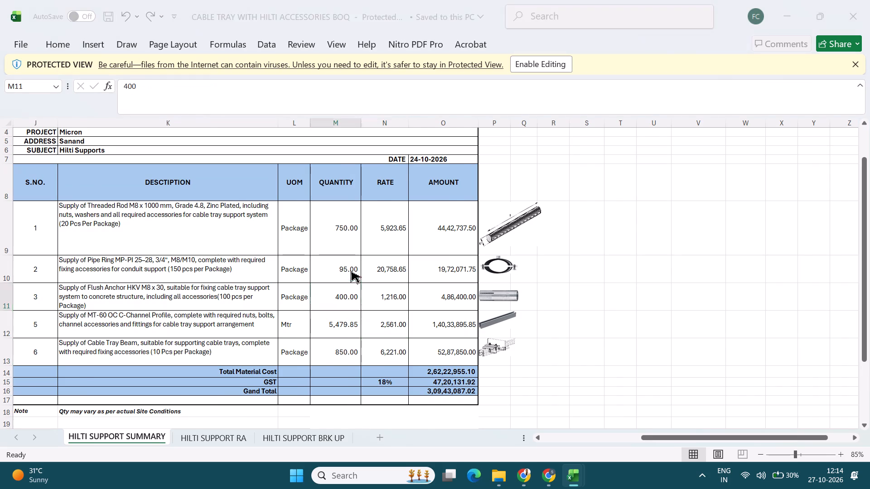
pyautogui.hotkey('alt', 'Tab')
pyautogui.hotkey('alt', 'Tab')
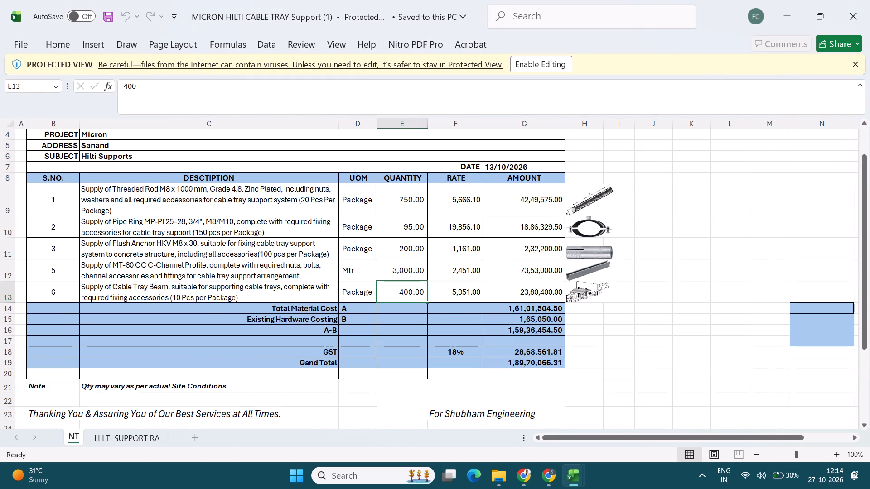
pyautogui.hotkey('alt', 'Tab')
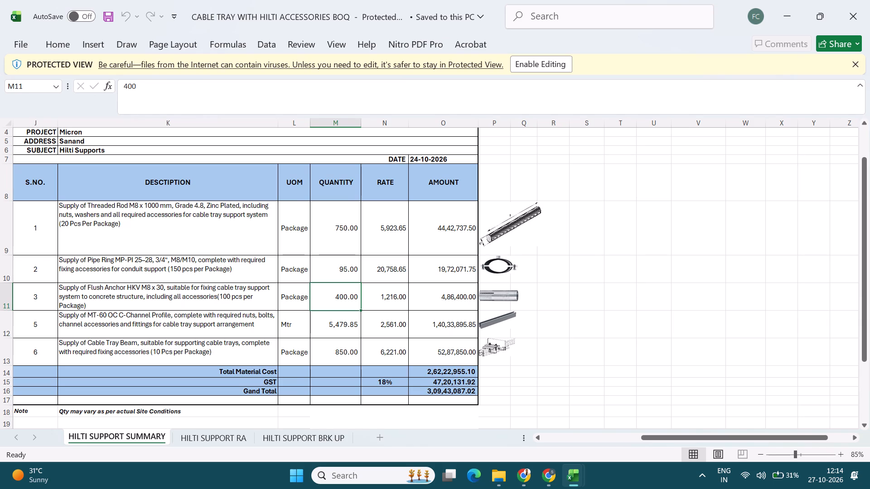
# Enable editing in the CABLE TRAY WITH HILTI ACCESSORIES BOQ and replace rates N9:N13 with F9:F13 copied from the support workbook's NT sheet.
pyautogui.click(386, 248)
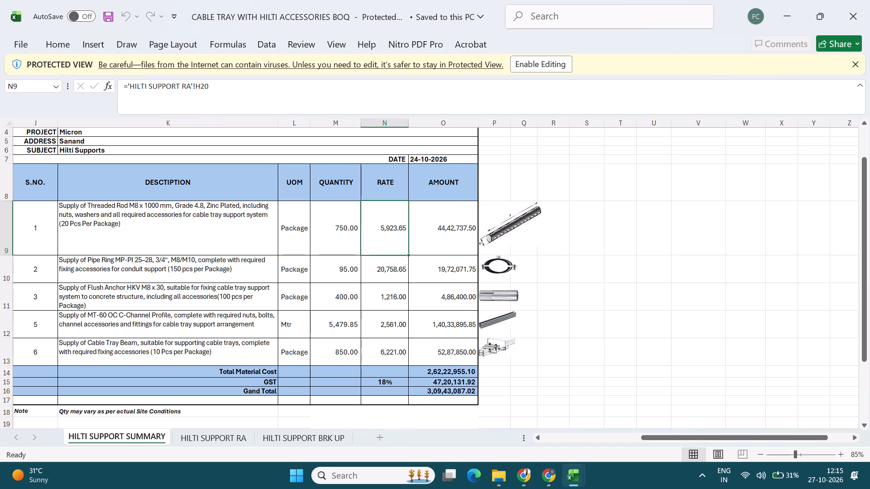
pyautogui.scroll(-2, 212, 353)
pyautogui.scroll(3, 212, 353)
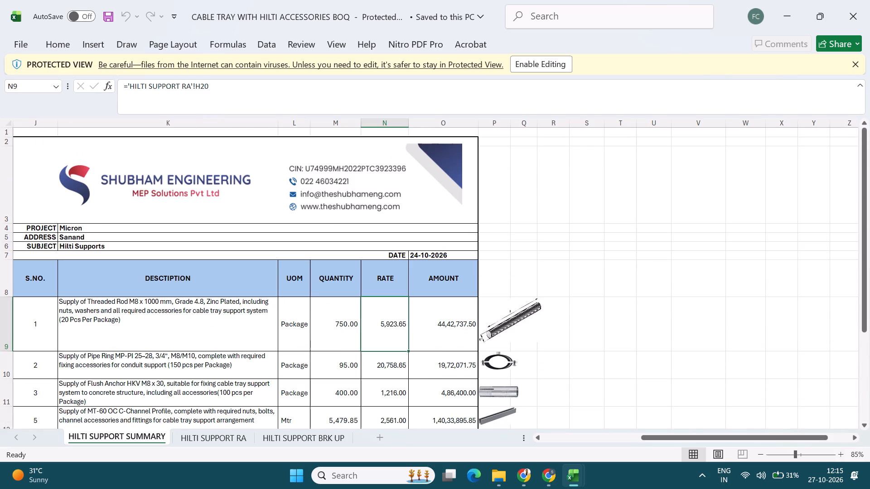
pyautogui.hotkey('alt', 'Tab')
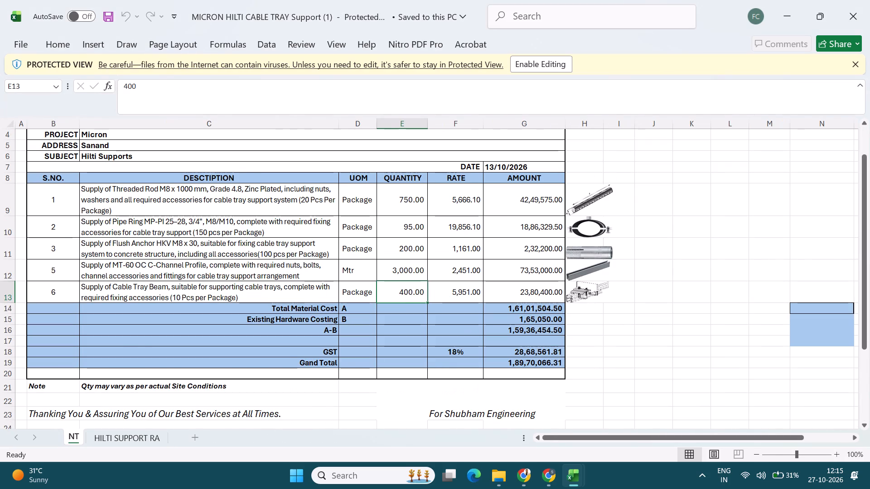
pyautogui.scroll(2, 369, 365)
pyautogui.scroll(-1, 369, 365)
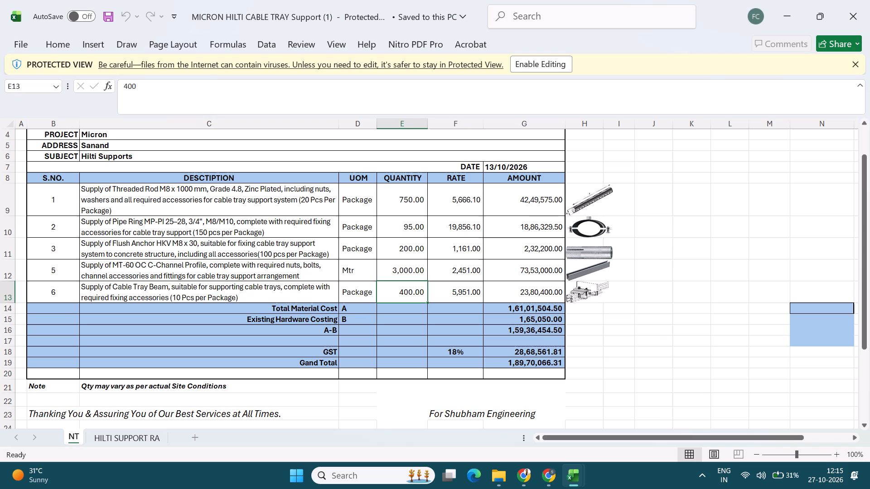
pyautogui.moveTo(459, 208); pyautogui.dragTo(451, 291)
pyautogui.hotkey('ctrl', 'c')
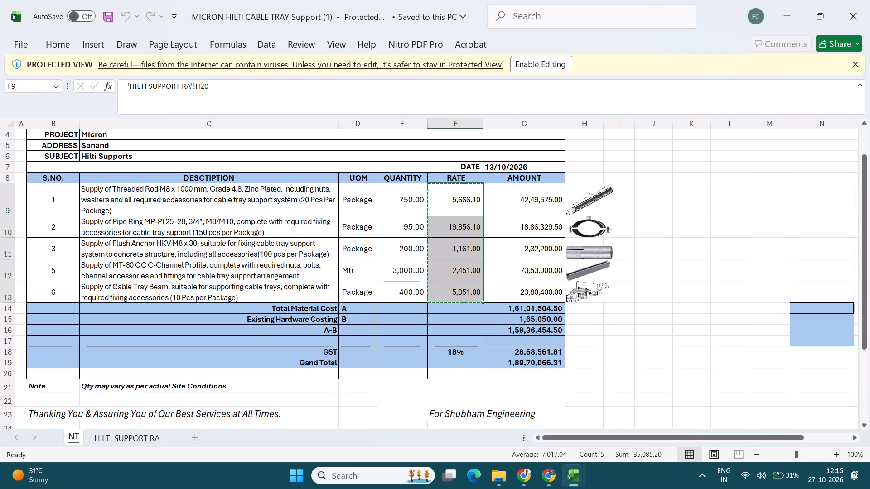
pyautogui.hotkey('alt', 'Tab')
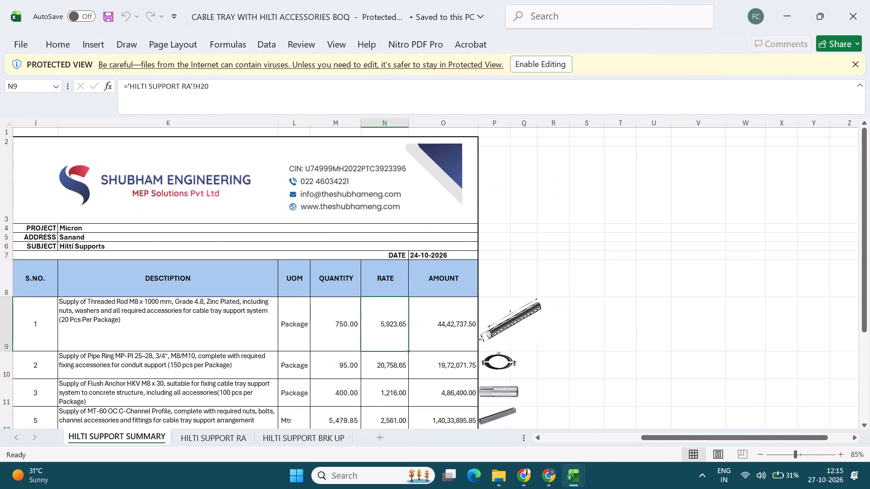
pyautogui.scroll(-2, 385, 336)
pyautogui.click(536, 66)
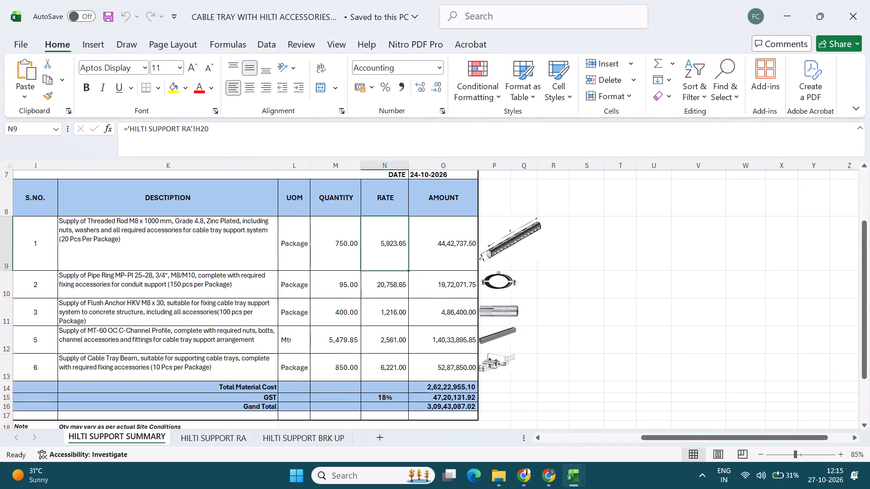
pyautogui.hotkey('ctrl', 'v')
pyautogui.click(851, 165)
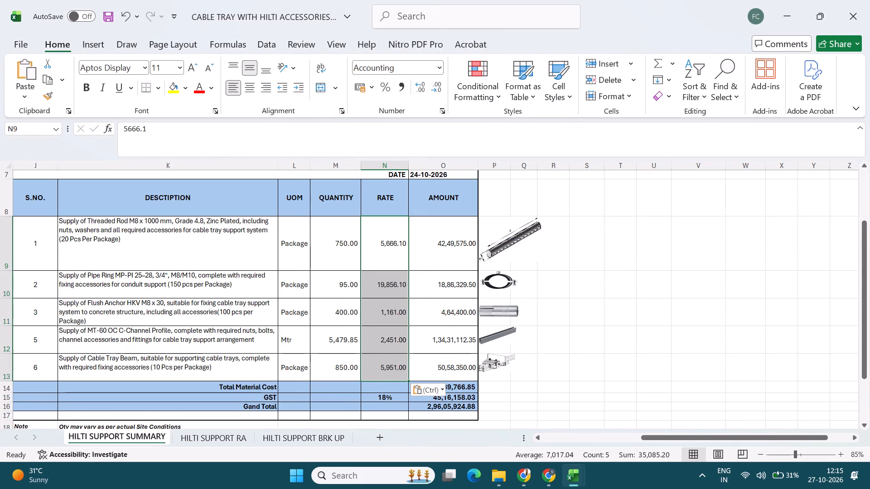
# Compare the pasted rates on the BOQ's HILTI SUPPORT SUMMARY sheet with the rates on the support workbook's NT sheet.
pyautogui.scroll(-1, 478, 349)
pyautogui.click(518, 335)
pyautogui.press('Escape')
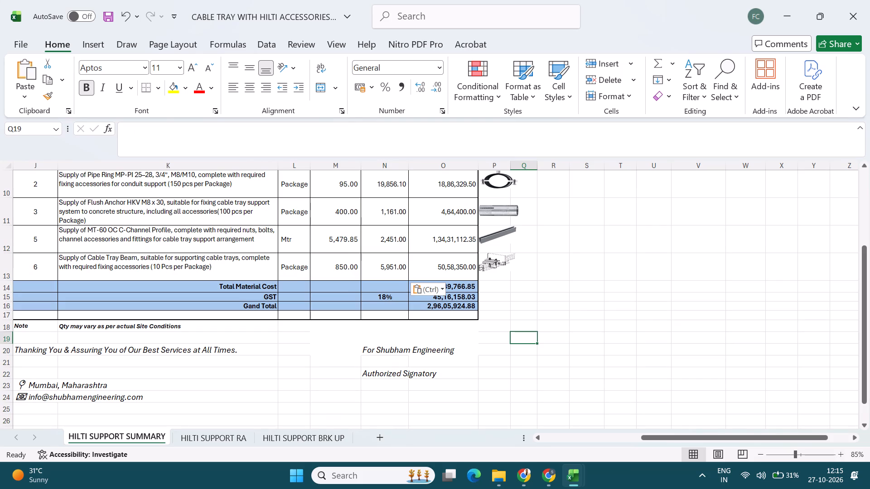
pyautogui.hotkey('alt', 'Tab')
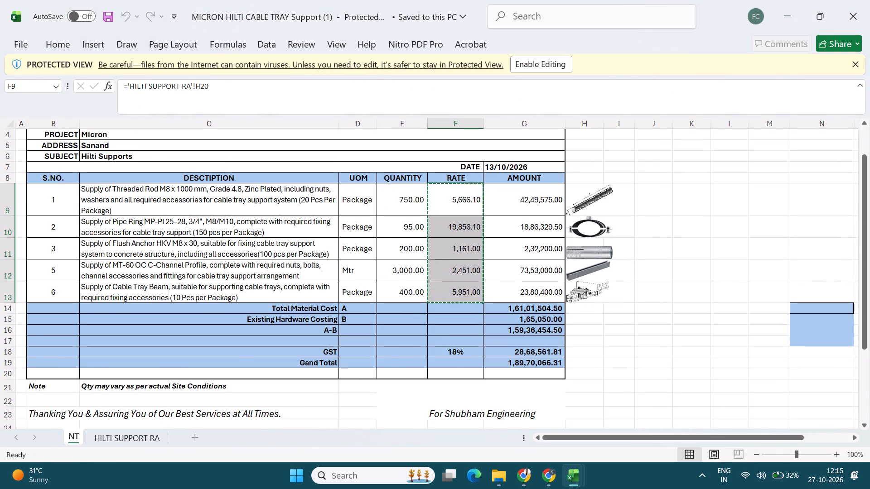
pyautogui.hotkey('alt', 'Tab')
pyautogui.hotkey('alt', 'Tab')
pyautogui.hotkey('alt', 'Tab')
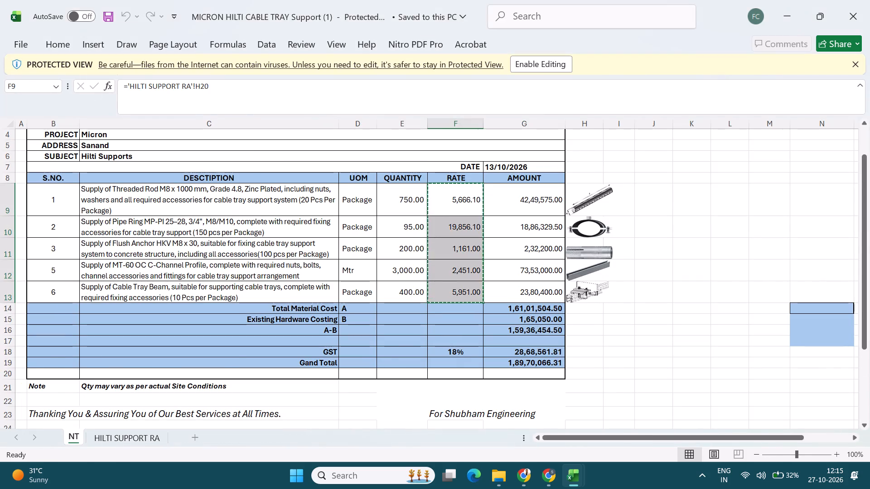
pyautogui.scroll(1, 431, 328)
pyautogui.hotkey('alt', 'Tab')
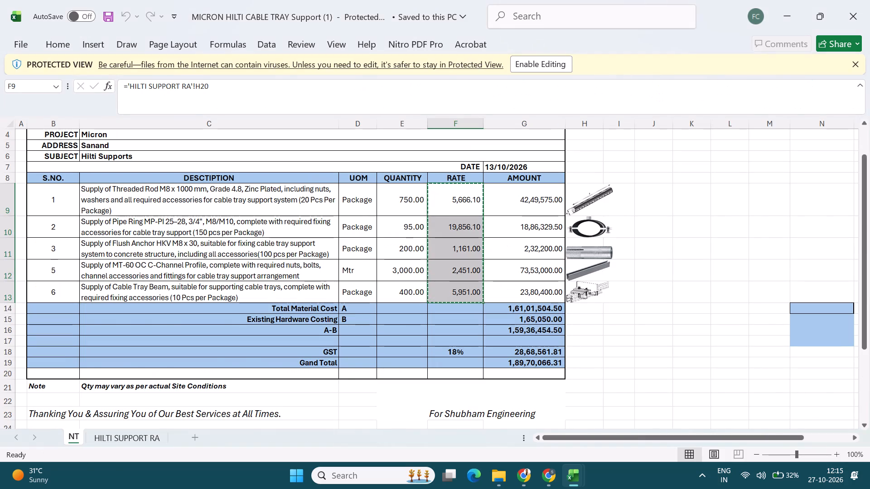
pyautogui.hotkey('alt', 'Tab')
pyautogui.hotkey('alt', 'Tab')
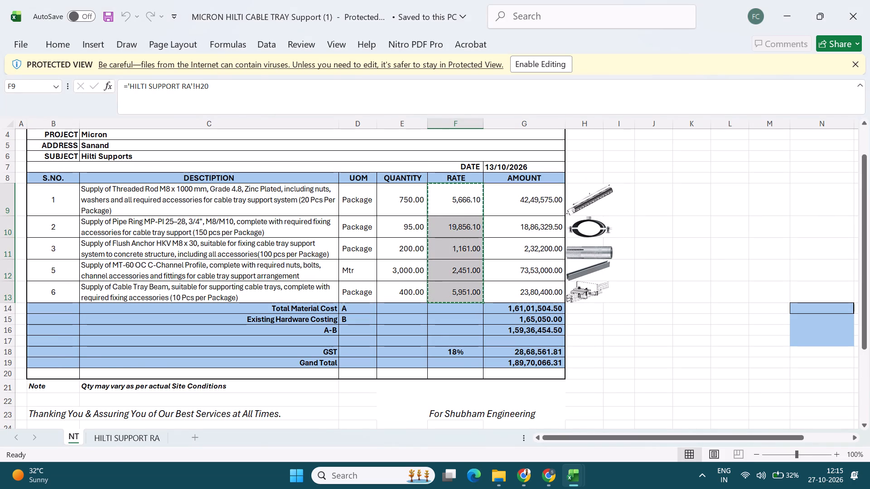
pyautogui.hotkey('alt', 'Tab')
pyautogui.click(394, 256)
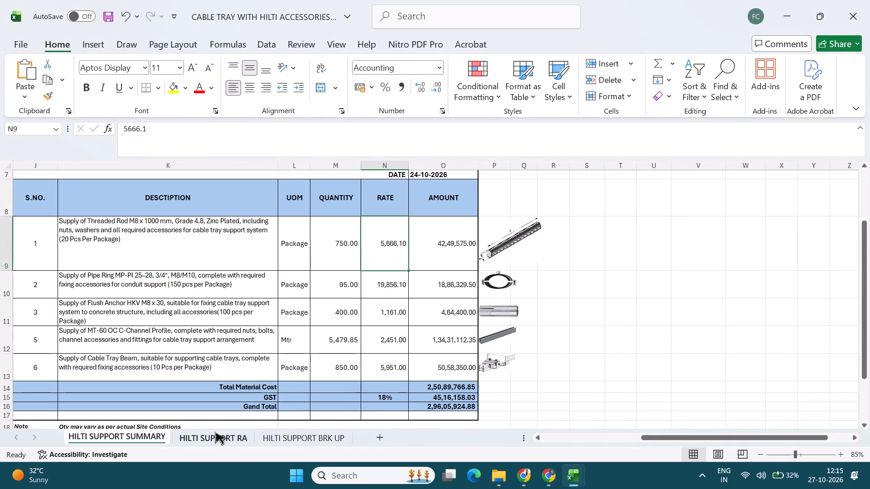
# Examine the threaded rod rate analysis on the BOQ's HILTI SUPPORT RA sheet, including its OEM cost rate, against the summary rate.
pyautogui.click(213, 436)
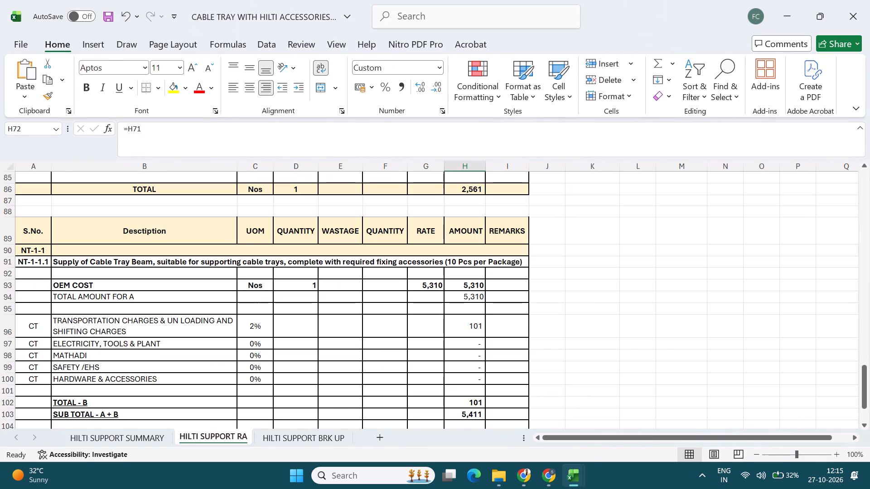
pyautogui.scroll(17, 307, 367)
pyautogui.moveTo(307, 367); pyautogui.dragTo(306, 188, button='middle')
pyautogui.scroll(3, 307, 255)
pyautogui.click(142, 440)
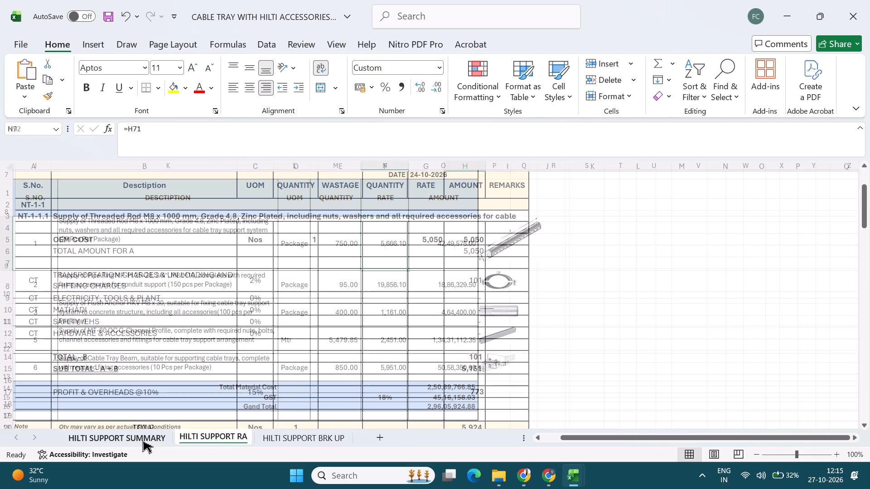
pyautogui.click(213, 436)
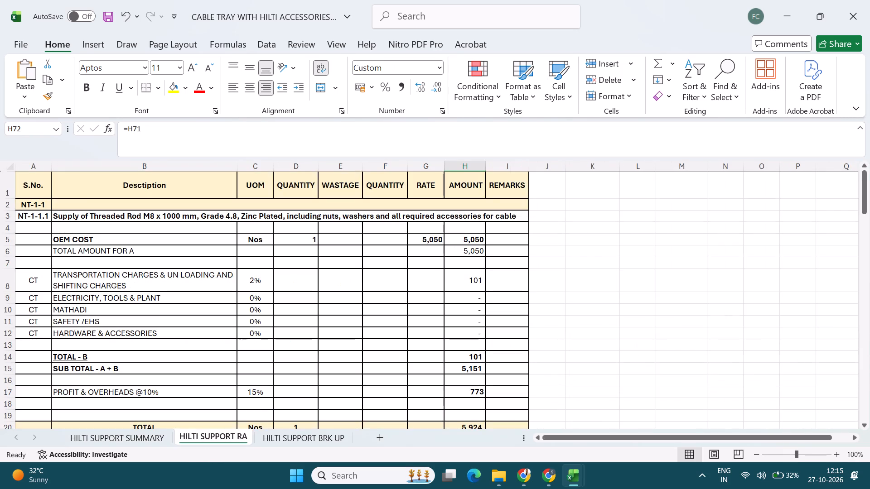
pyautogui.scroll(-1, 376, 355)
pyautogui.scroll(1, 376, 355)
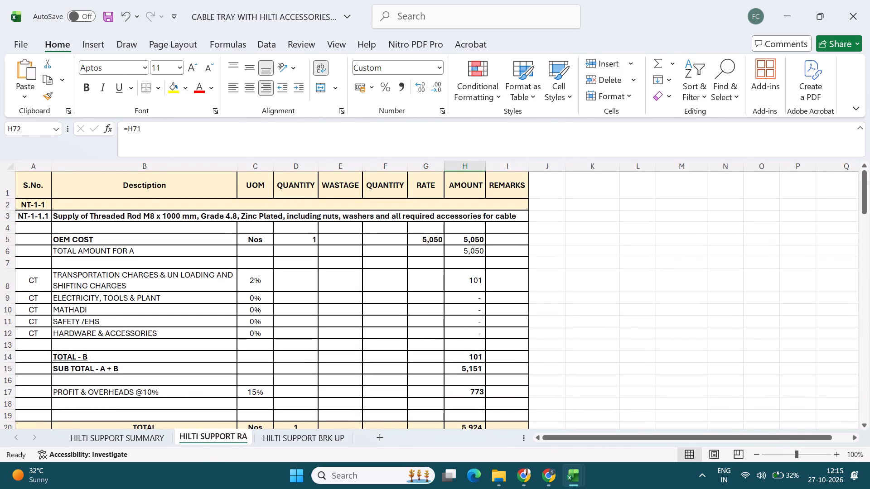
pyautogui.click(429, 241)
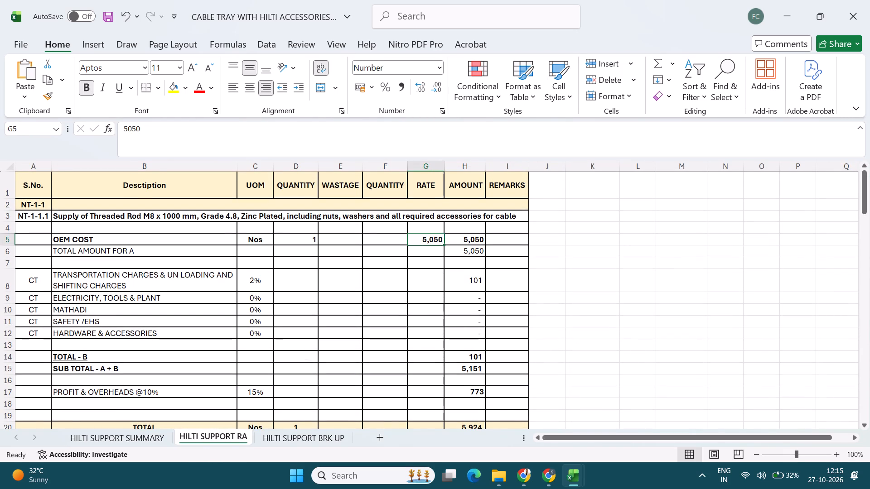
pyautogui.scroll(-1, 494, 363)
pyautogui.click(141, 435)
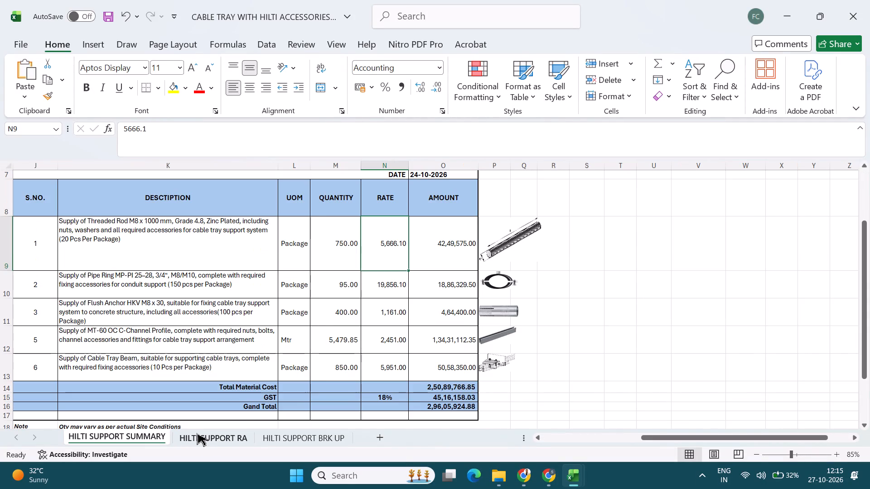
pyautogui.click(197, 435)
pyautogui.scroll(1, 329, 335)
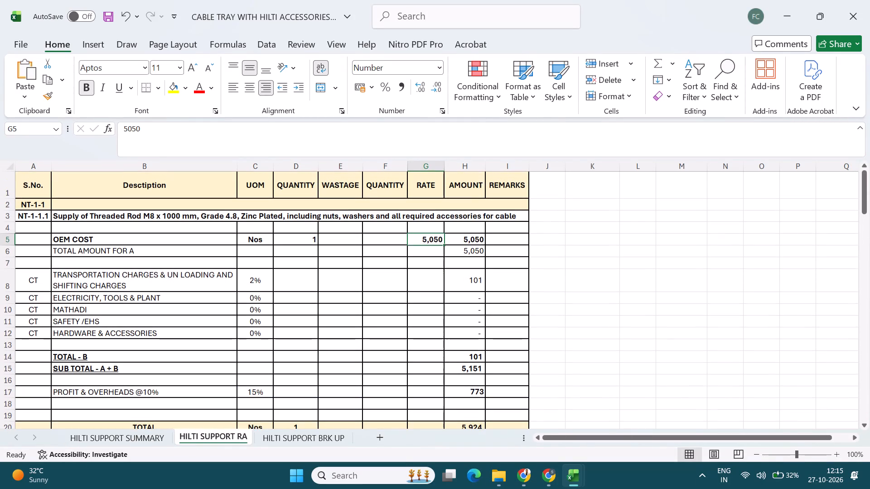
pyautogui.click(420, 249)
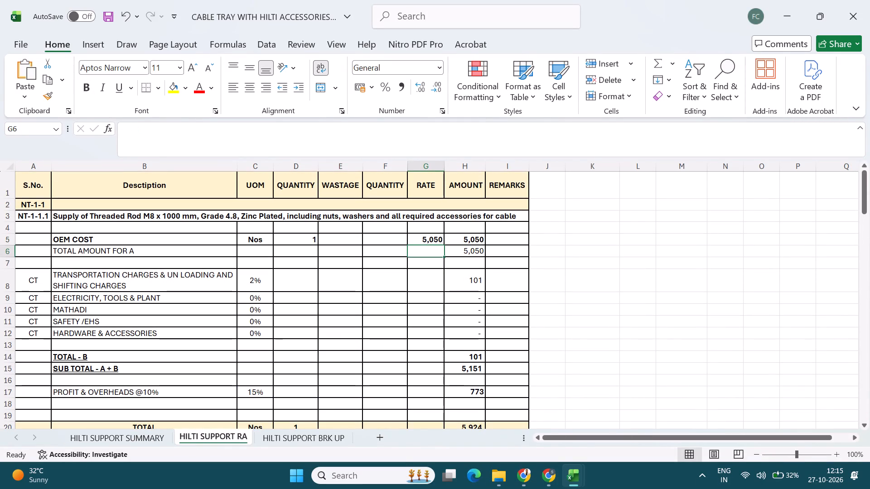
pyautogui.click(428, 237)
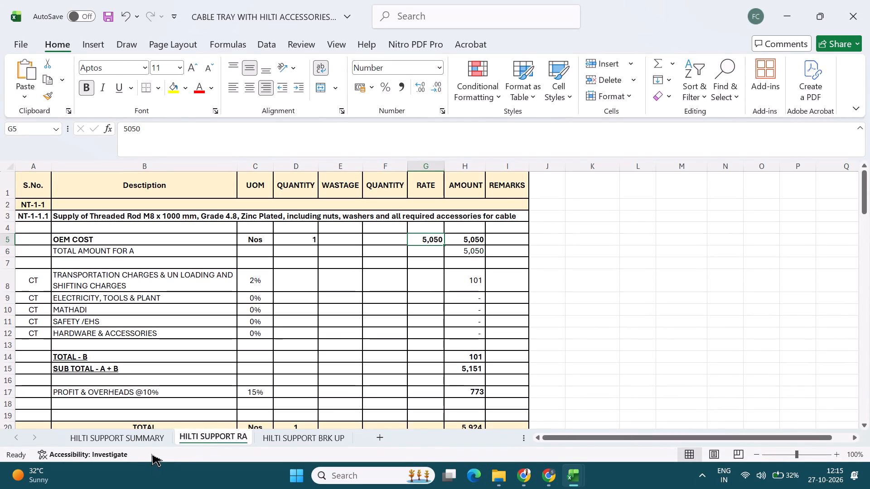
# Check the BOQ's threaded rod rate analysis against the support workbook's NT sheet and clear the copy marking on its rates.
pyautogui.hotkey('alt', 'Tab')
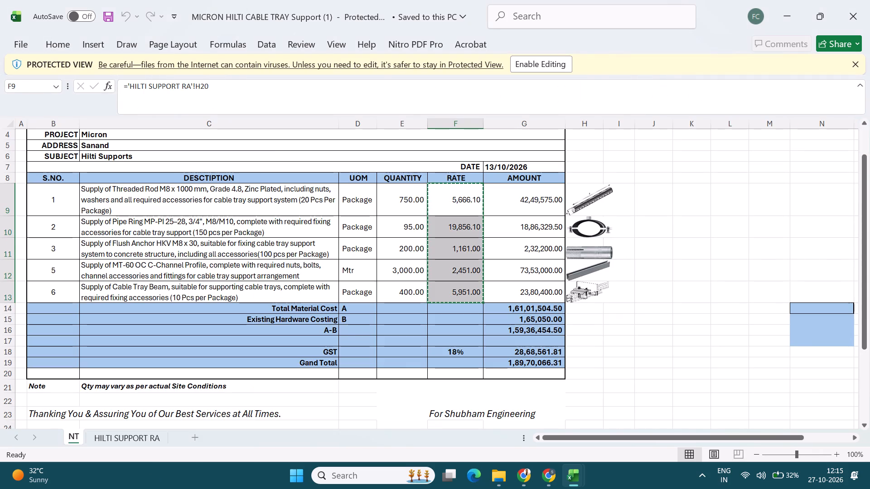
pyautogui.hotkey('alt', 'Tab')
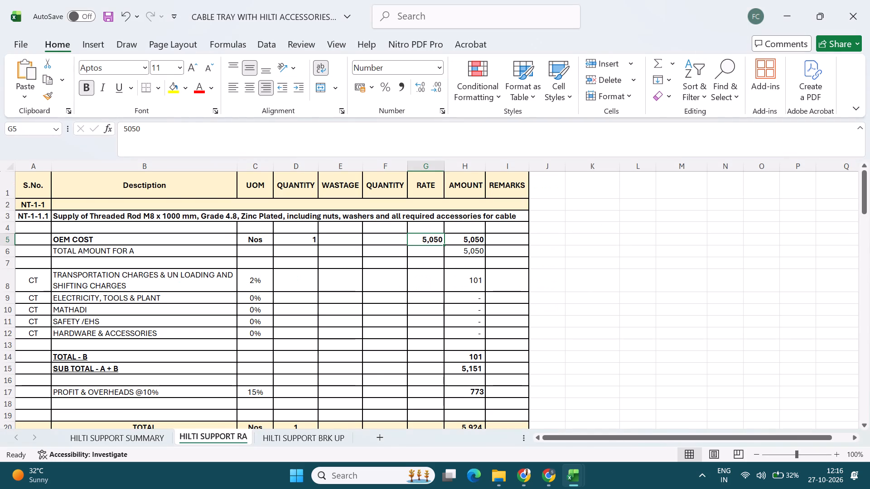
pyautogui.hotkey('alt', 'Tab')
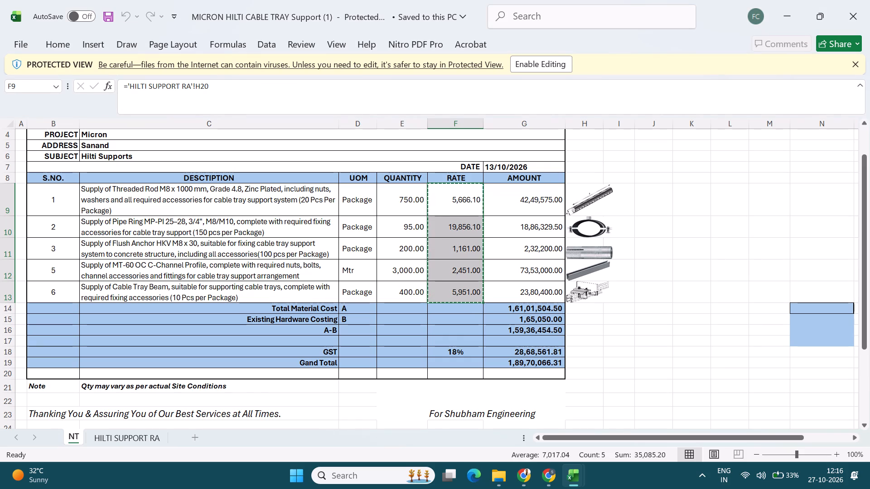
pyautogui.press('Escape')
pyautogui.click(402, 333)
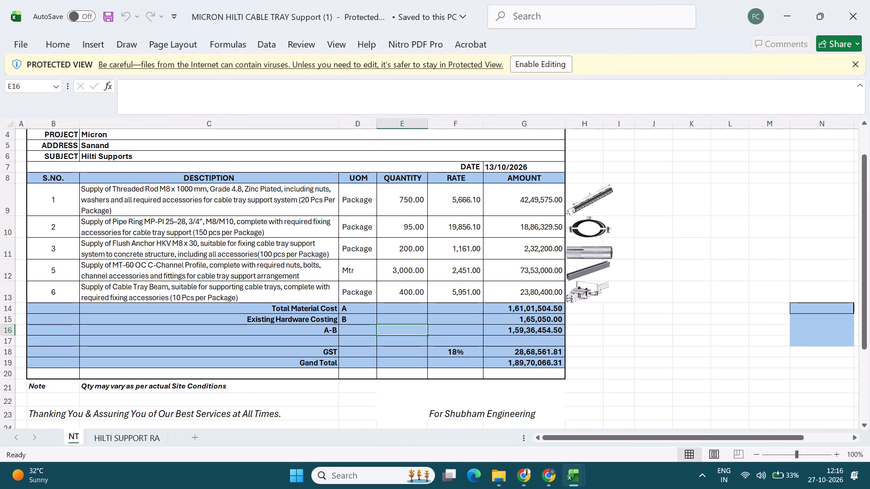
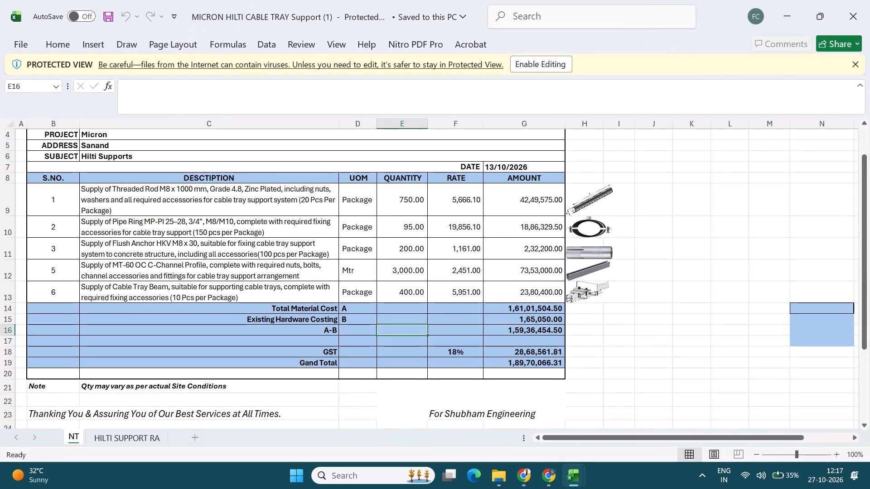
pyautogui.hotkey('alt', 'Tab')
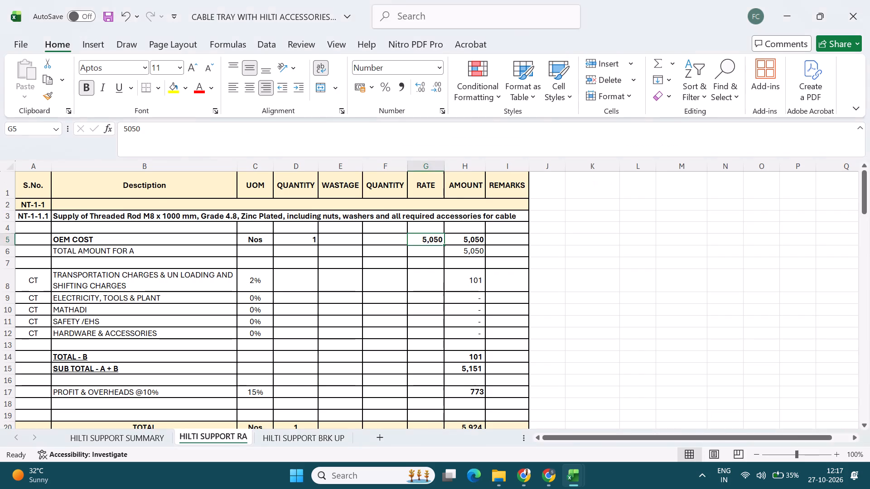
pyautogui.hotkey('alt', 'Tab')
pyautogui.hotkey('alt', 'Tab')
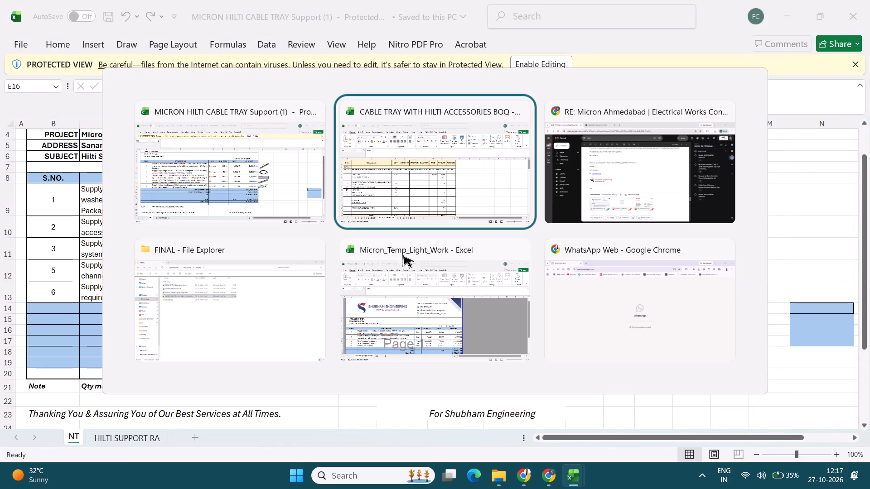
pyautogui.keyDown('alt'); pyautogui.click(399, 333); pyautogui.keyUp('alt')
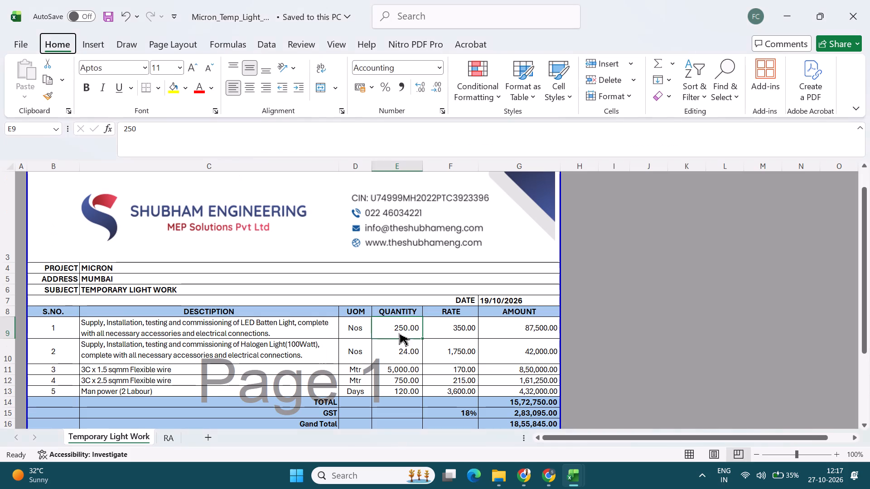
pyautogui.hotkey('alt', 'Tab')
# Examine the rates F9:F13 and the material total and GST formulas on the MICRON HILTI CABLE TRAY Support workbook's NT sheet.
pyautogui.moveTo(474, 193); pyautogui.dragTo(474, 288)
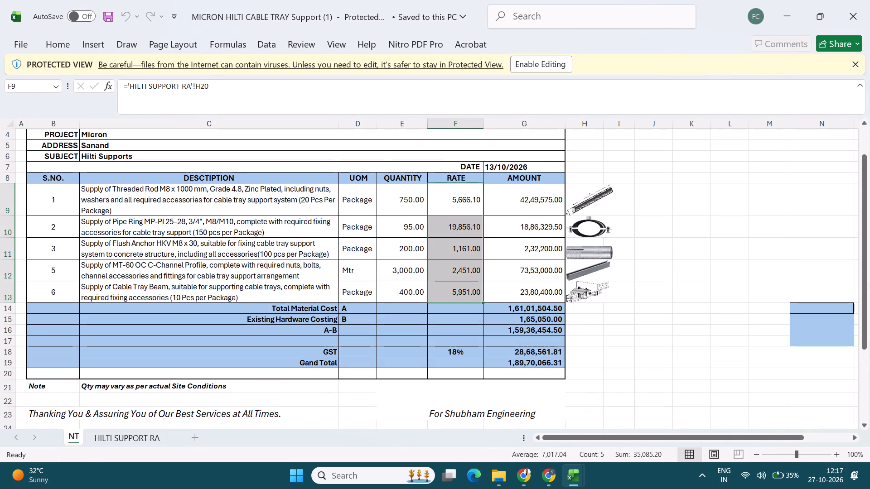
pyautogui.click(549, 308)
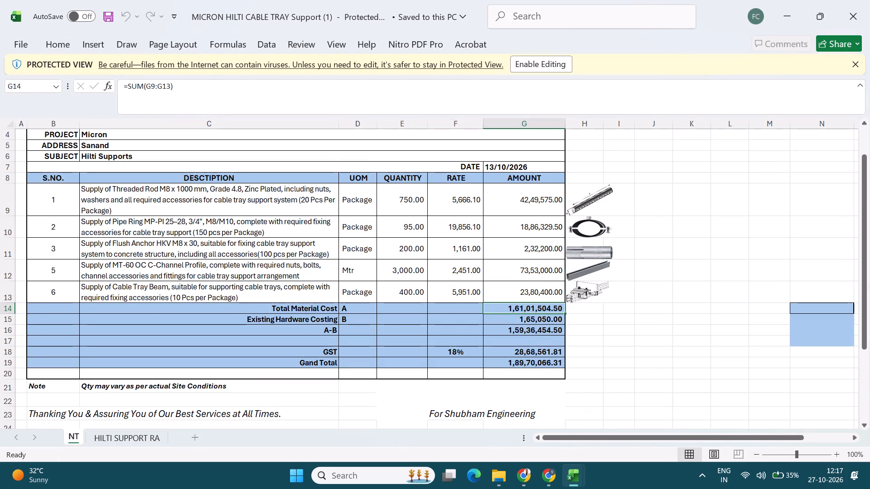
pyautogui.moveTo(476, 202); pyautogui.dragTo(498, 293)
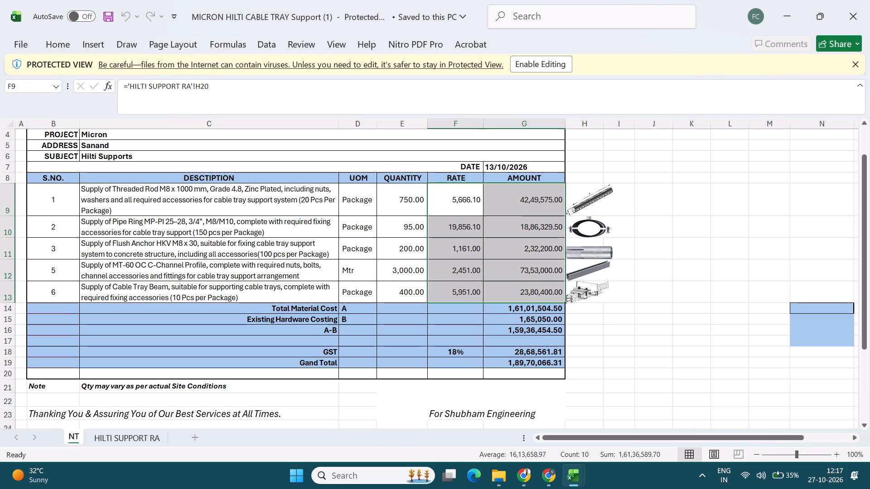
pyautogui.click(454, 297)
pyautogui.moveTo(455, 202); pyautogui.dragTo(457, 271)
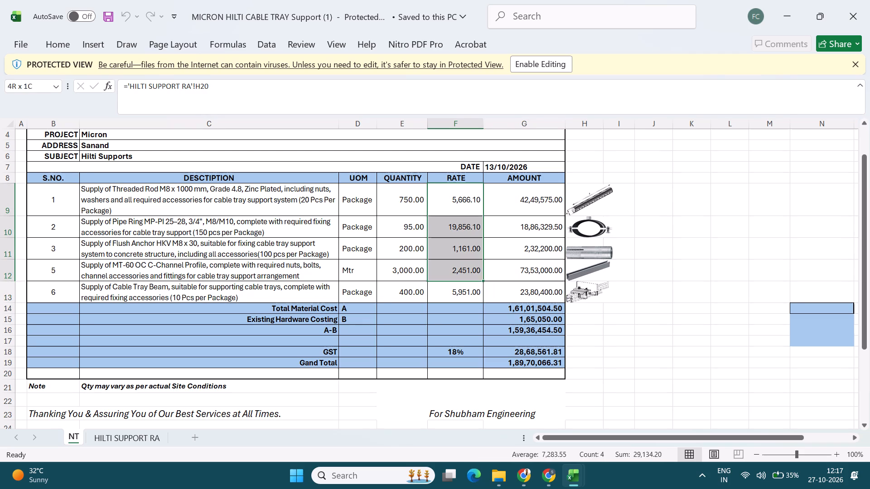
pyautogui.moveTo(457, 271); pyautogui.dragTo(457, 289)
pyautogui.click(501, 309)
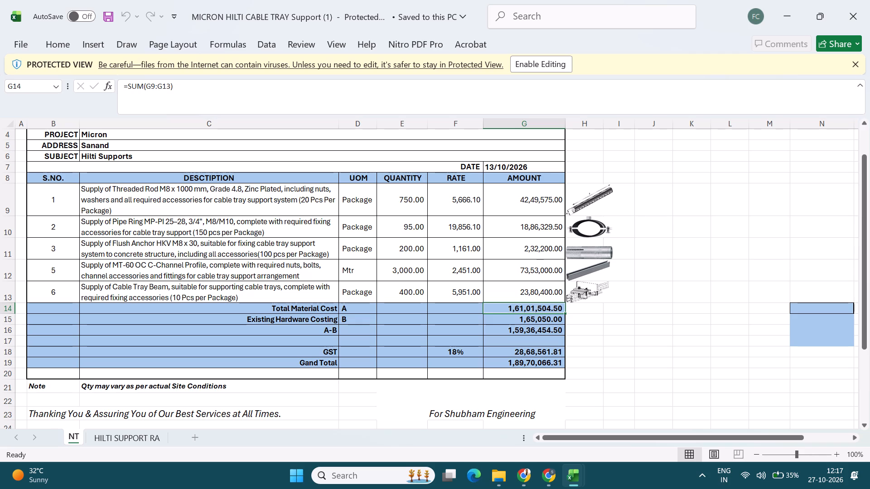
pyautogui.click(528, 347)
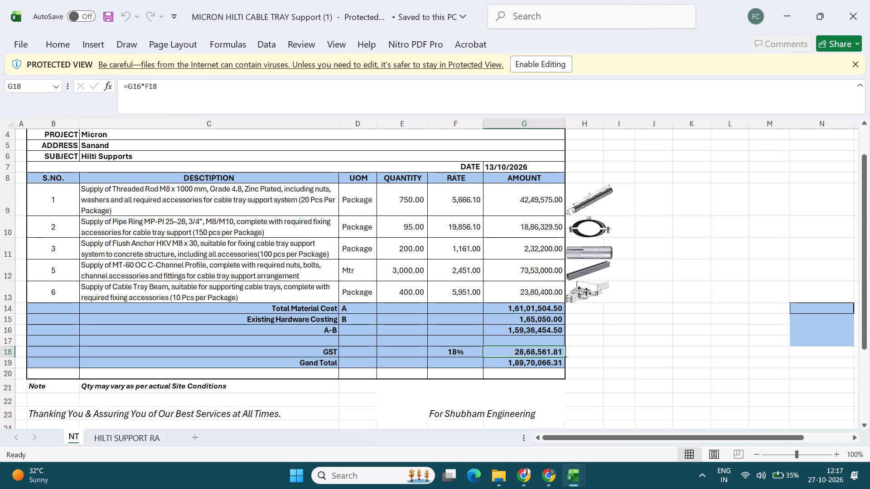
pyautogui.click(530, 308)
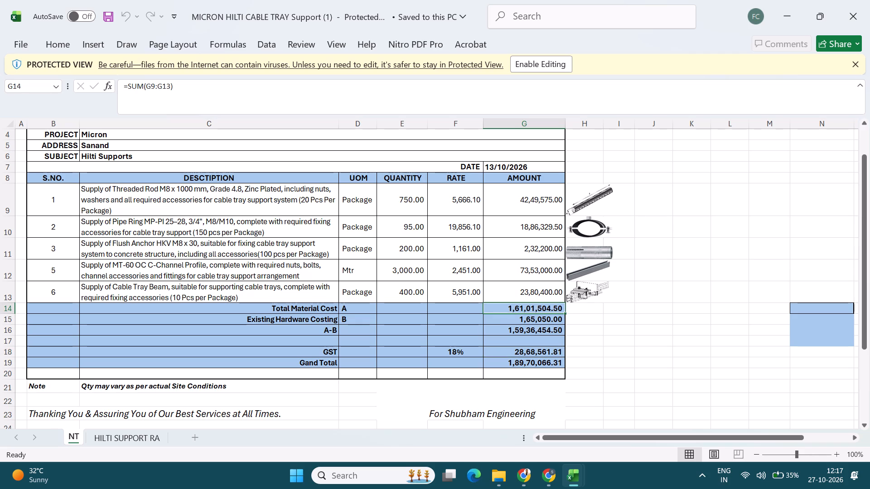
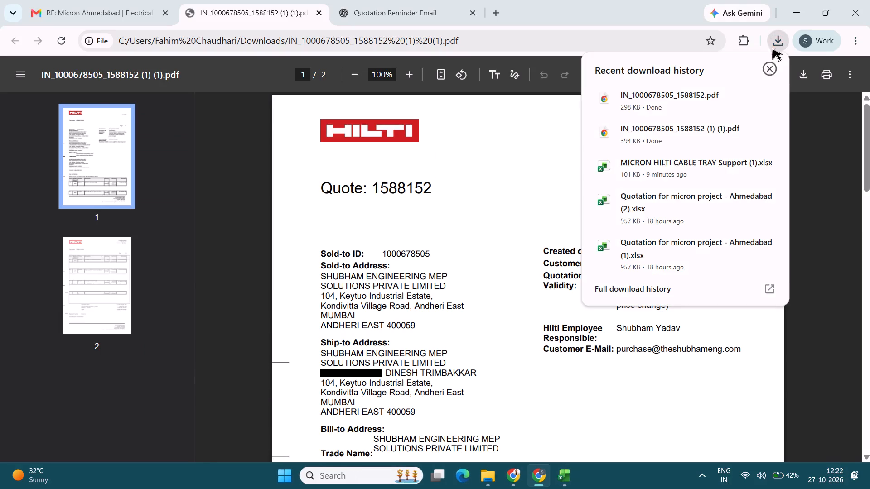
pyautogui.click(675, 104)
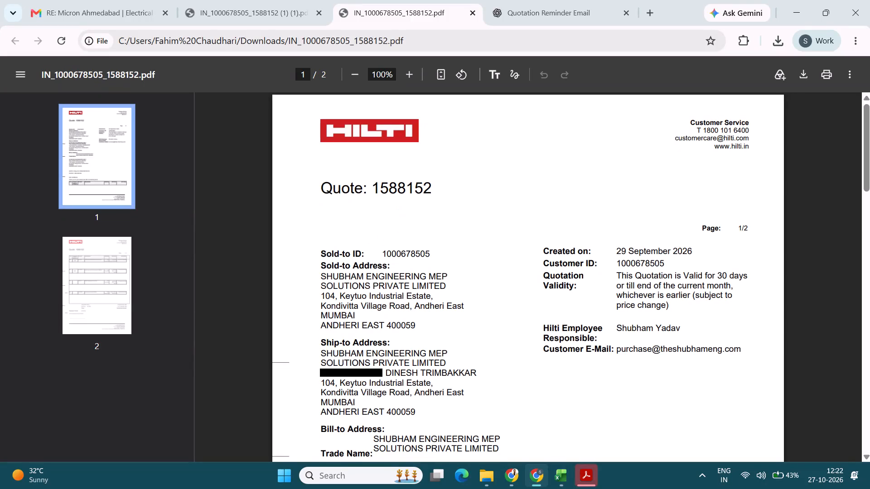
pyautogui.scroll(-8, 389, 224)
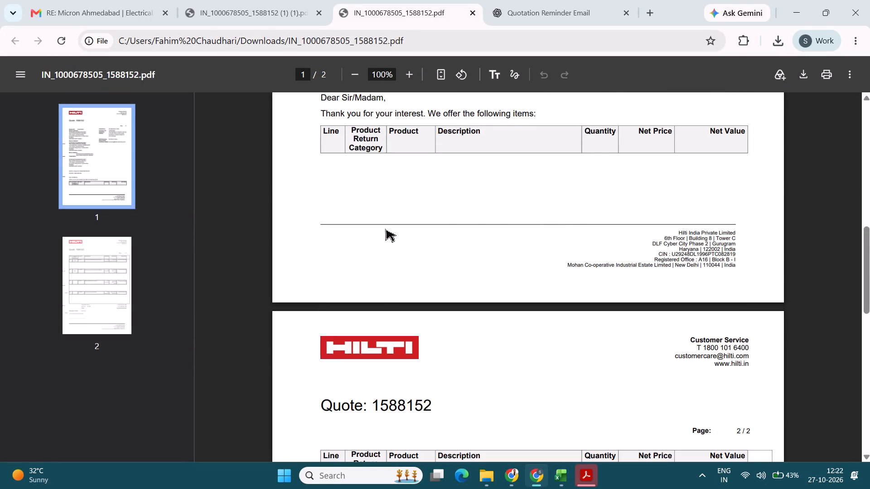
pyautogui.scroll(-7, 385, 229)
pyautogui.scroll(2, 385, 229)
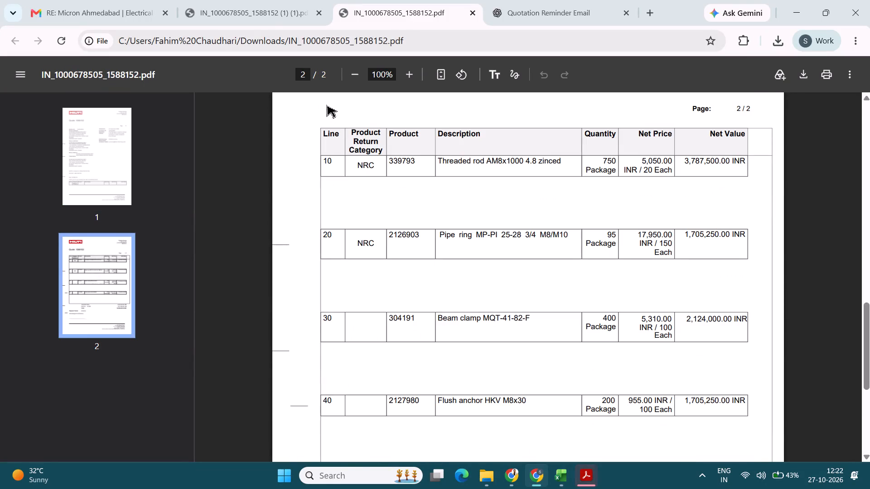
pyautogui.click(264, 18)
pyautogui.scroll(-13, 411, 331)
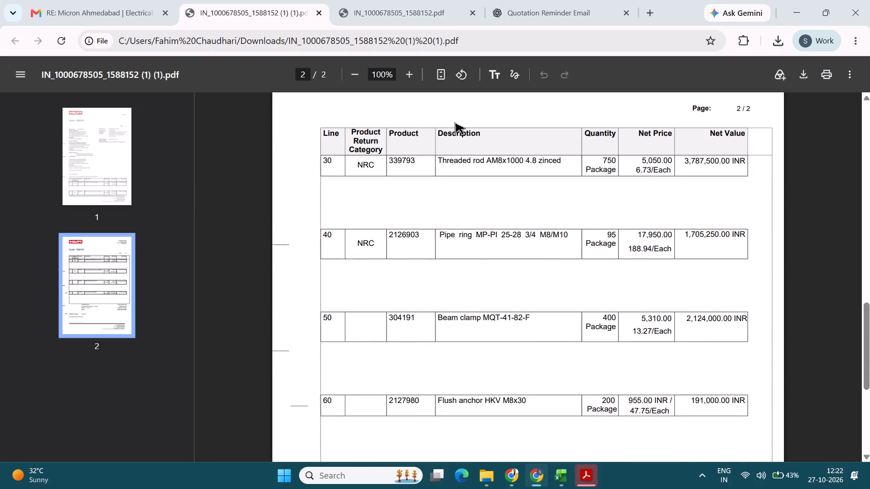
pyautogui.click(410, 14)
pyautogui.click(265, 19)
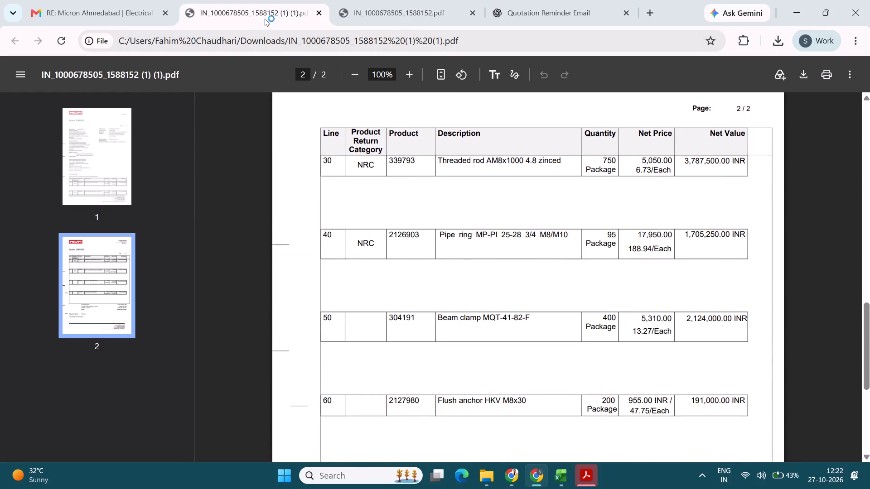
pyautogui.click(379, 13)
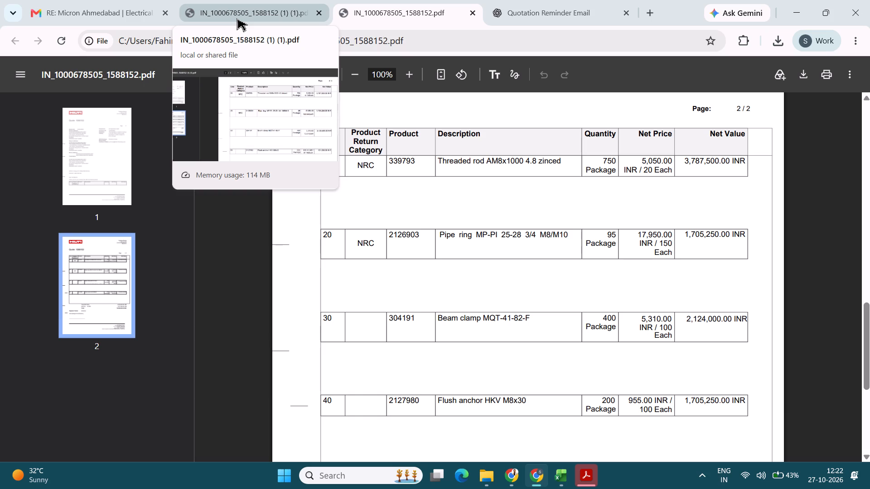
pyautogui.click(237, 18)
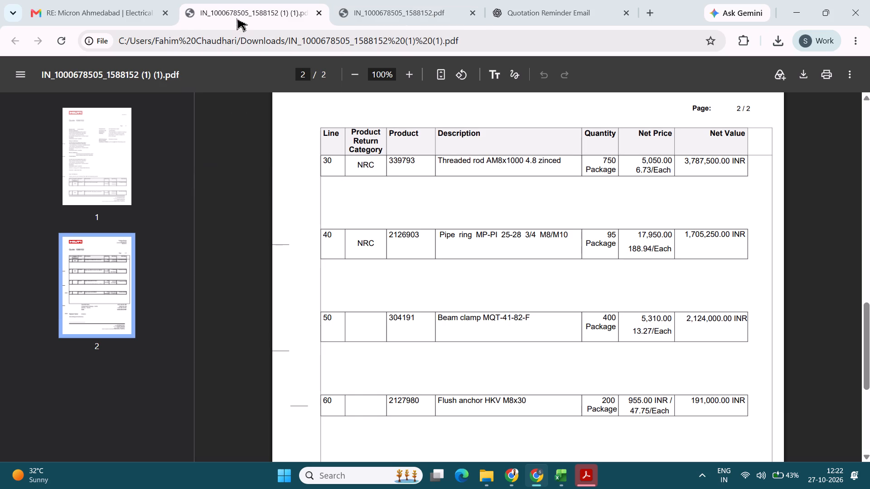
pyautogui.click(362, 16)
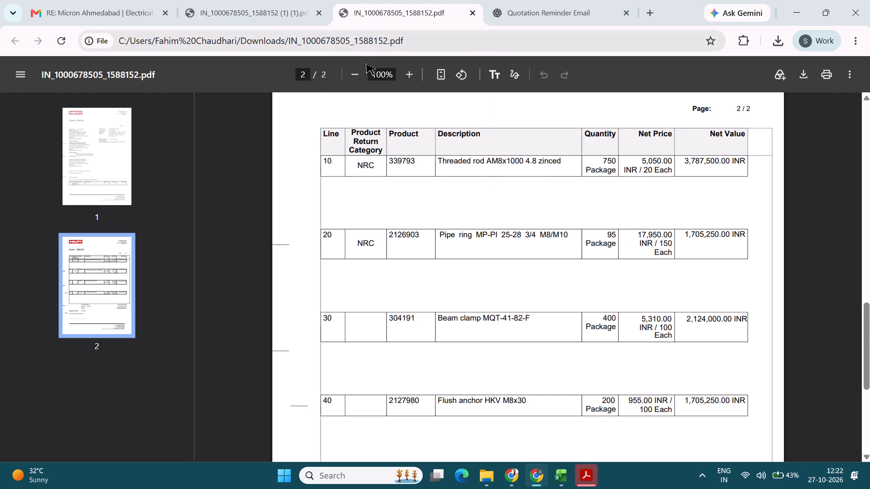
pyautogui.click(270, 10)
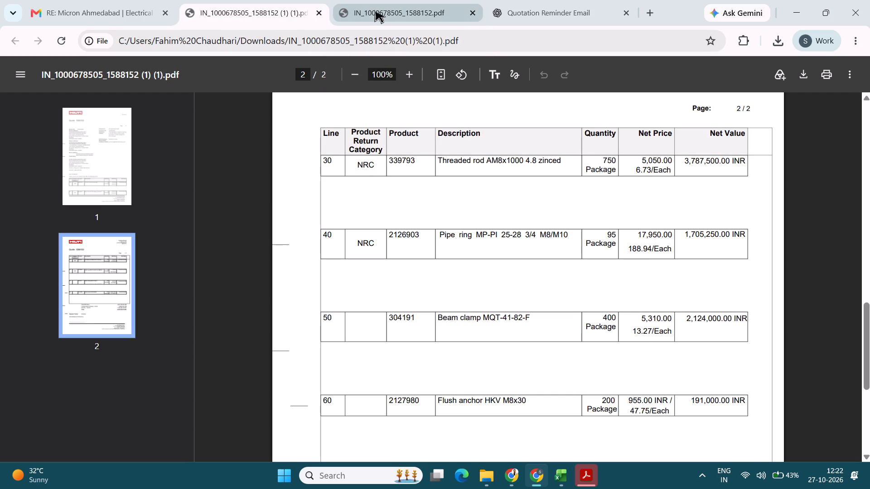
pyautogui.click(375, 10)
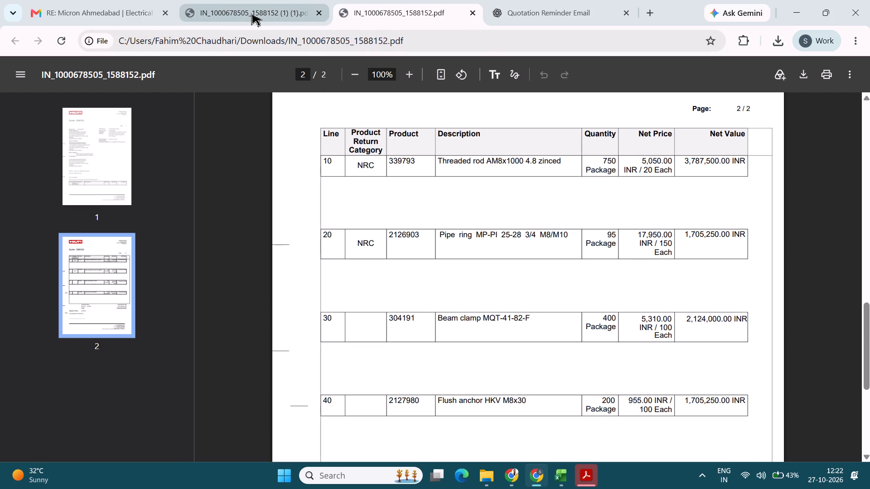
pyautogui.click(251, 13)
pyautogui.click(374, 12)
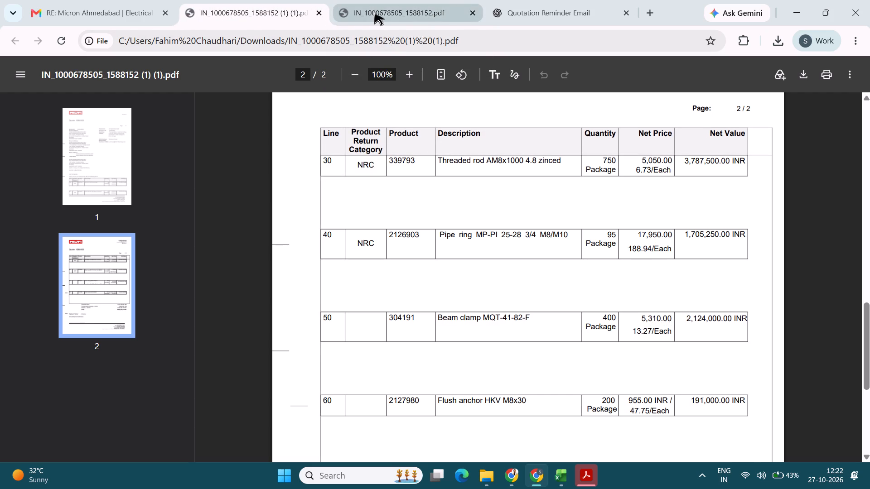
# Compare the flush anchor line, net value, transportation charges, GST and grand total at the end of both Hilti quotation PDFs.
pyautogui.click(273, 14)
pyautogui.scroll(-5, 535, 252)
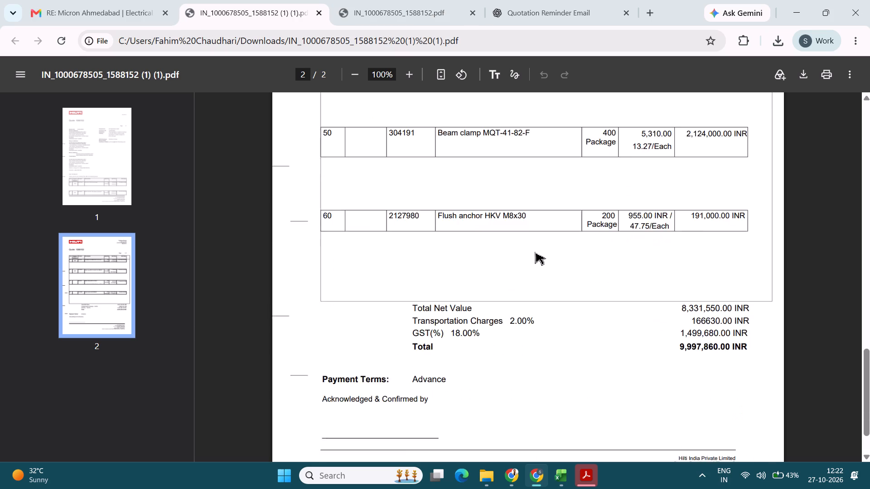
pyautogui.scroll(-7, 535, 252)
pyautogui.scroll(2, 535, 252)
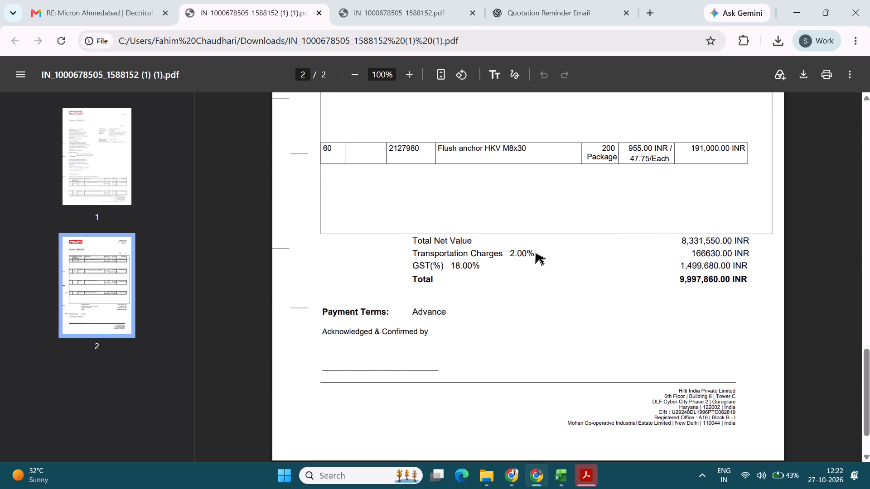
pyautogui.scroll(1, 535, 252)
pyautogui.scroll(-1, 535, 252)
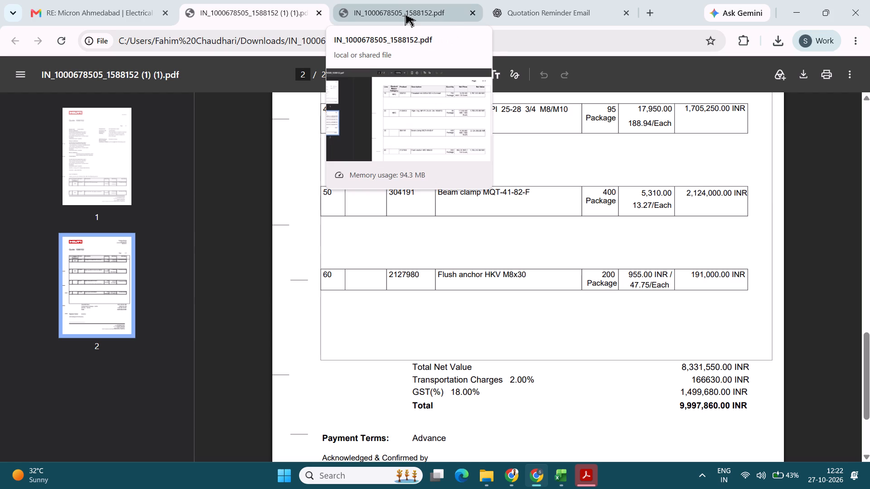
pyautogui.click(405, 14)
pyautogui.scroll(-7, 392, 215)
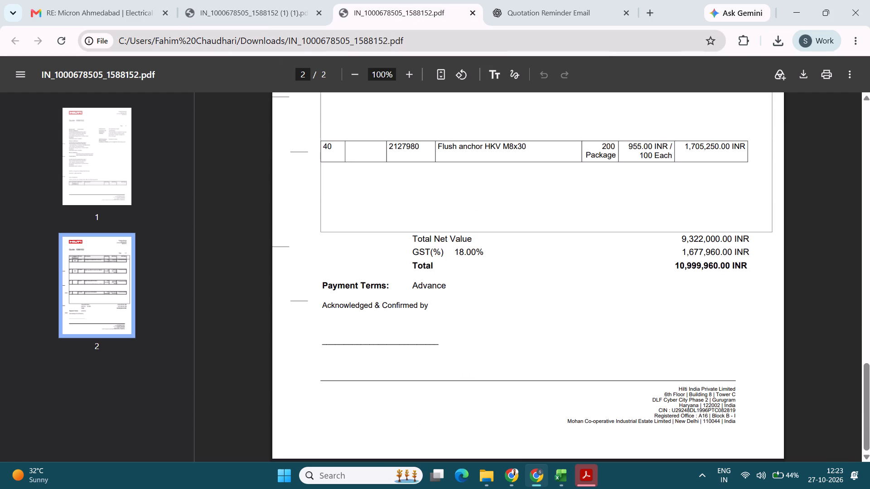
pyautogui.click(271, 13)
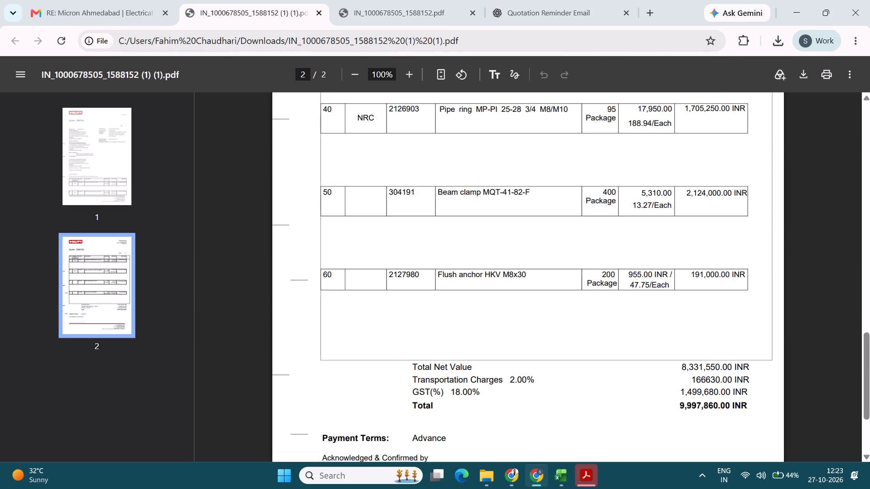
pyautogui.click(420, 14)
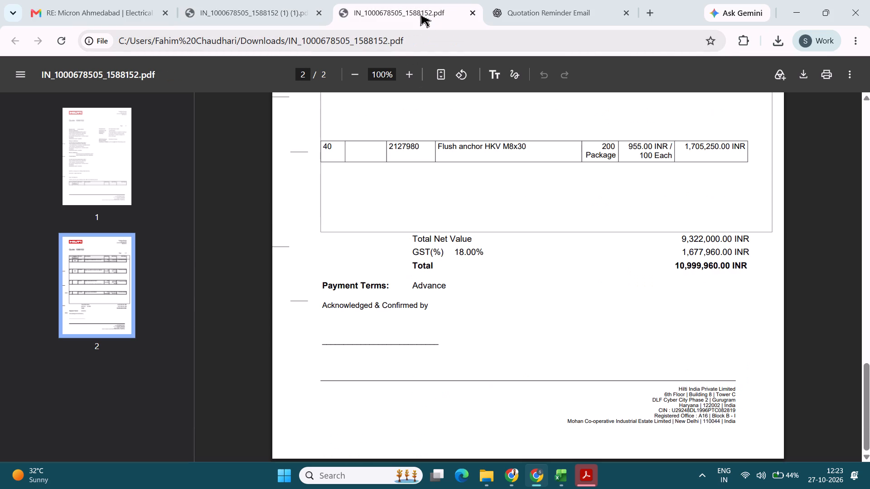
# Examine the line item quantities, net prices and net values on page 2 of the Hilti quotation PDF that includes transportation charges.
pyautogui.click(276, 11)
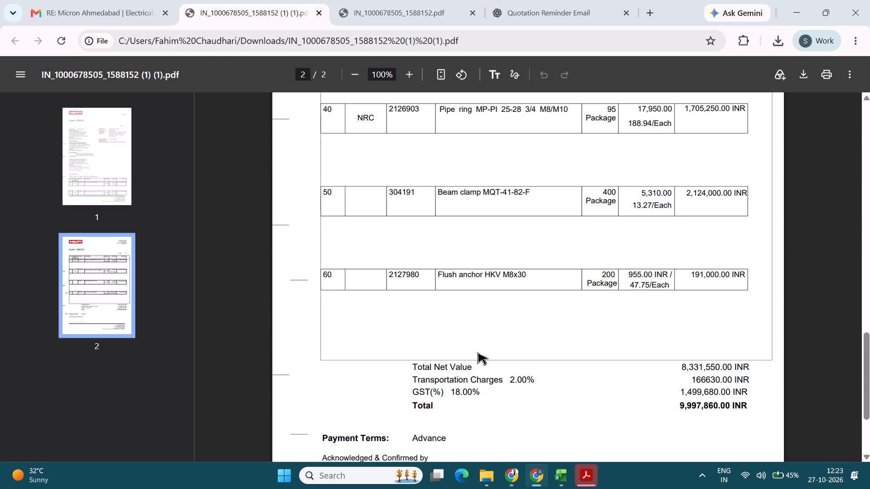
pyautogui.scroll(4, 469, 356)
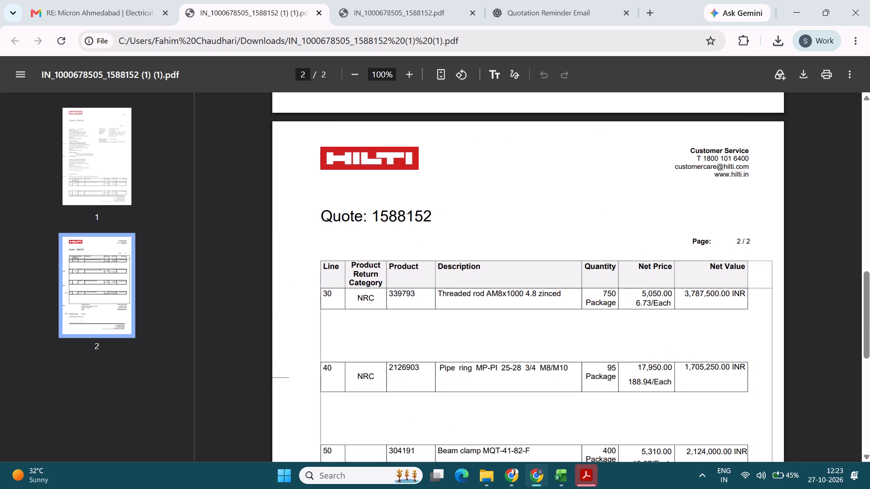
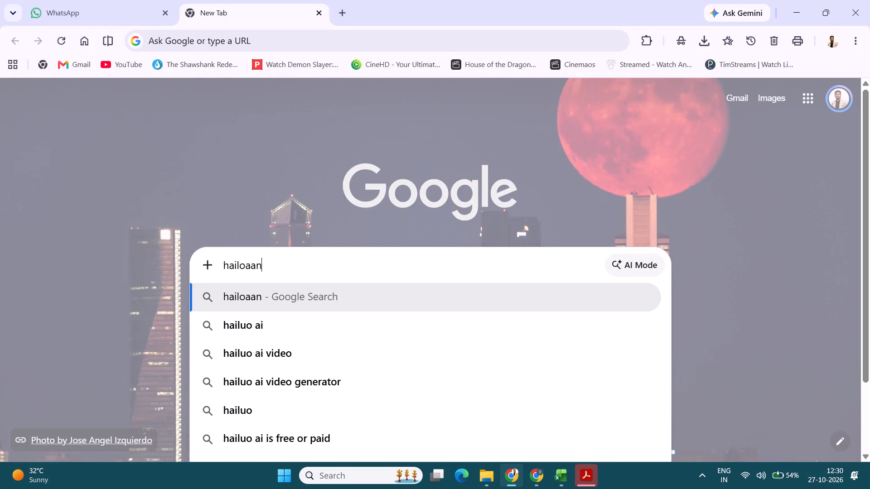
# Correct the query to hailosan, search Google for it, and look through the results.
pyautogui.press('BackSpace')
pyautogui.press('BackSpace')
pyautogui.press('BackSpace')
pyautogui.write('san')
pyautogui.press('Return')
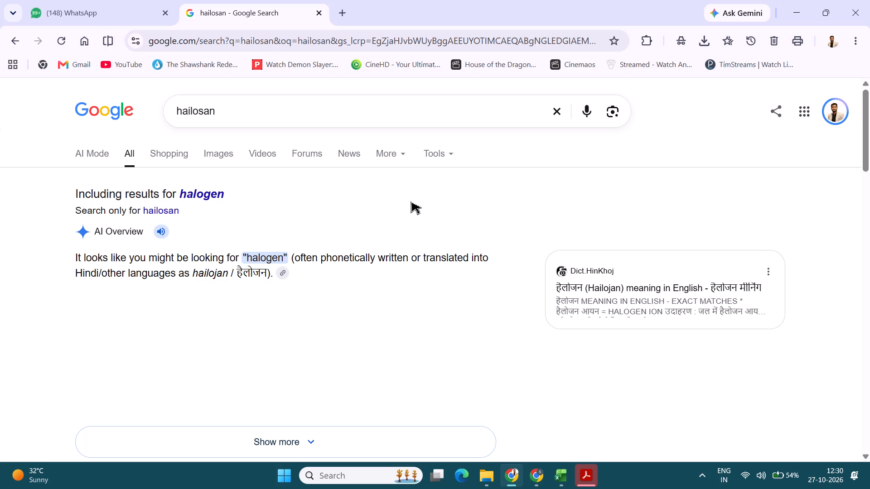
pyautogui.keyDown('alt'); pyautogui.scroll(-2, 239, 307); pyautogui.keyUp('alt')
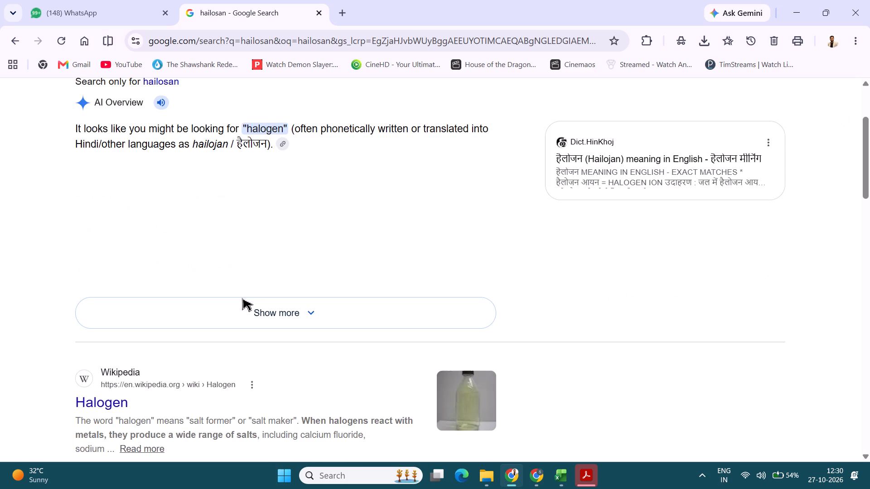
pyautogui.keyDown('alt'); pyautogui.scroll(-6, 314, 314); pyautogui.keyUp('alt')
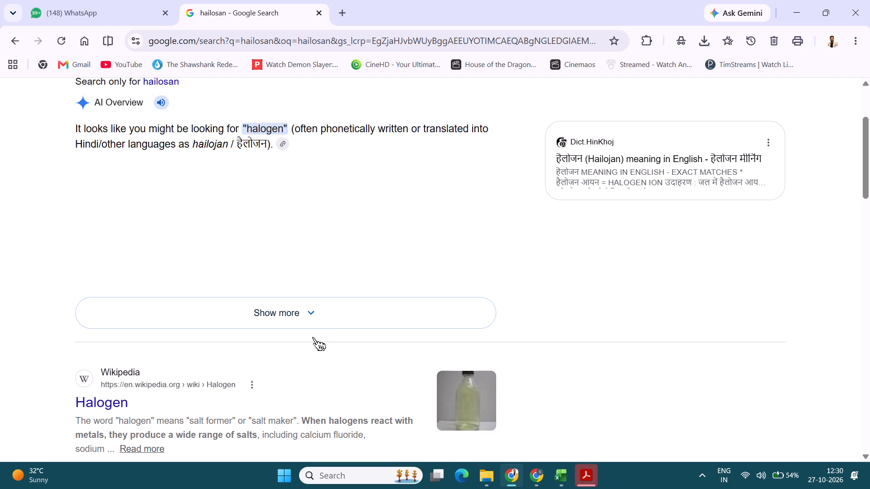
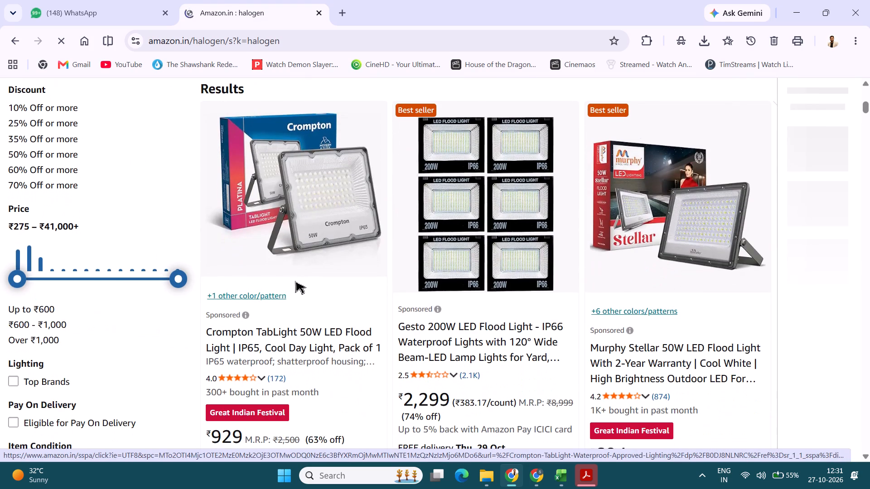
# Examine the Amazon search results for halogen, comparing the listed LED flood lights by wattage, rating and price.
pyautogui.keyDown('alt'); pyautogui.scroll(-3, 295, 281); pyautogui.keyUp('alt')
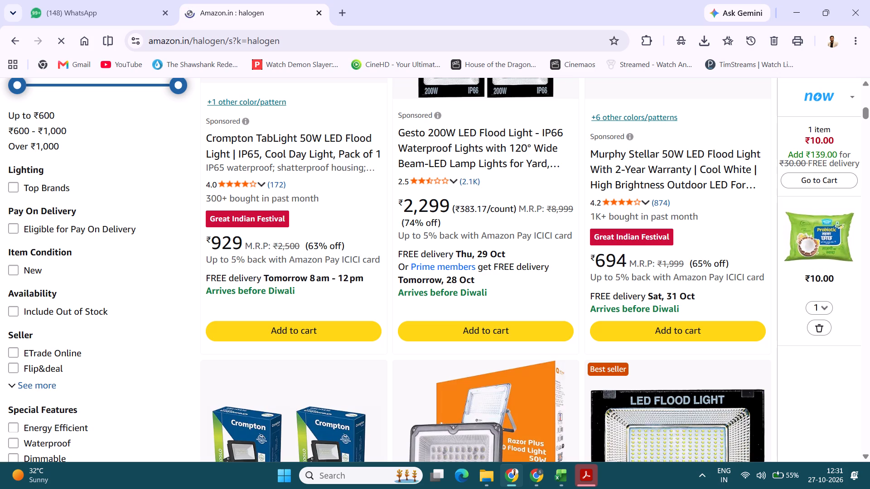
pyautogui.keyDown('alt'); pyautogui.scroll(-4, 285, 250); pyautogui.keyUp('alt')
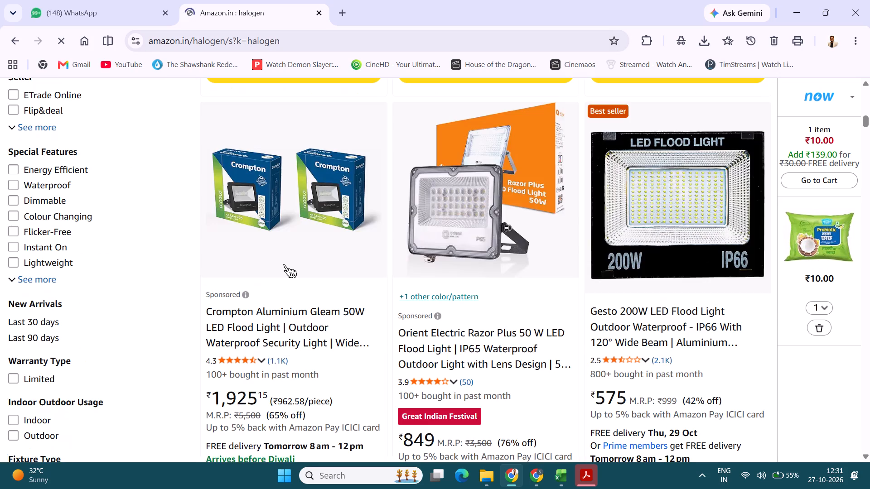
pyautogui.keyDown('alt'); pyautogui.scroll(7, 290, 316); pyautogui.keyUp('alt')
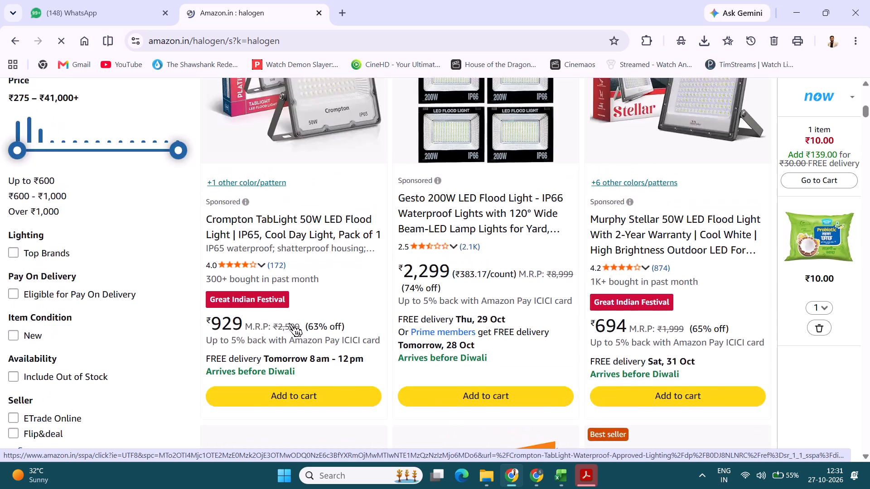
pyautogui.keyDown('alt'); pyautogui.scroll(10, 289, 323); pyautogui.keyUp('alt')
pyautogui.hotkey('alt', 'Tab')
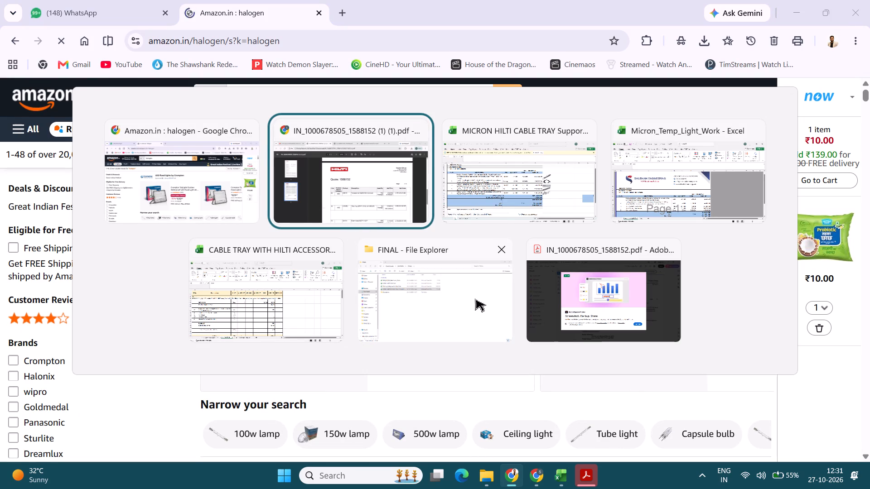
# Turn off the laptop's energy saver mode in the Windows quick settings.
pyautogui.keyDown('alt'); pyautogui.click(783, 478); pyautogui.keyUp('alt')
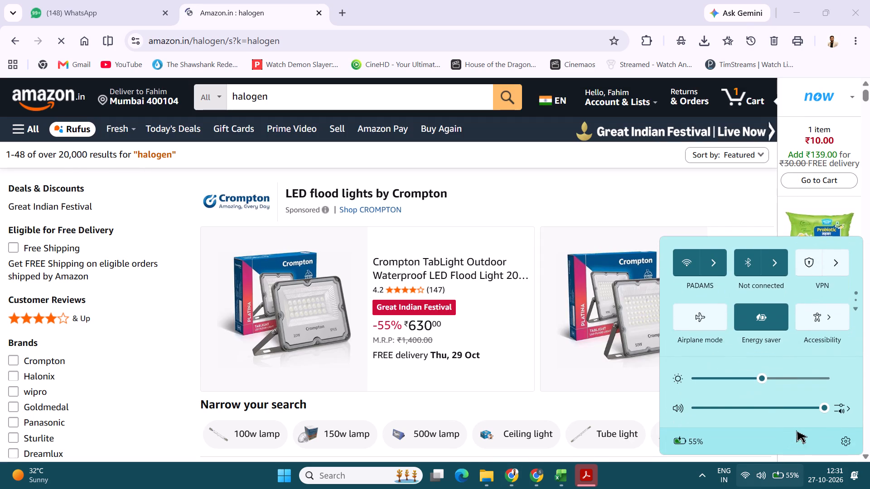
pyautogui.click(768, 320)
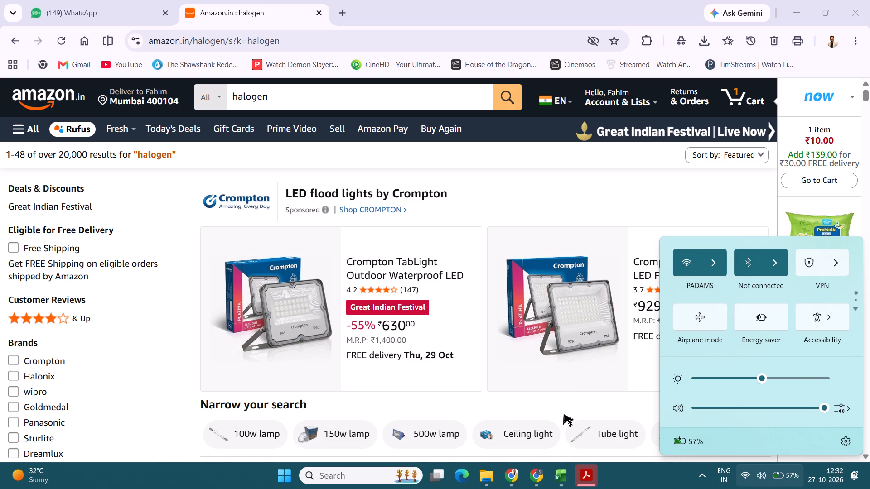
# Turn on the Windows Energy saver.
pyautogui.click(770, 321)
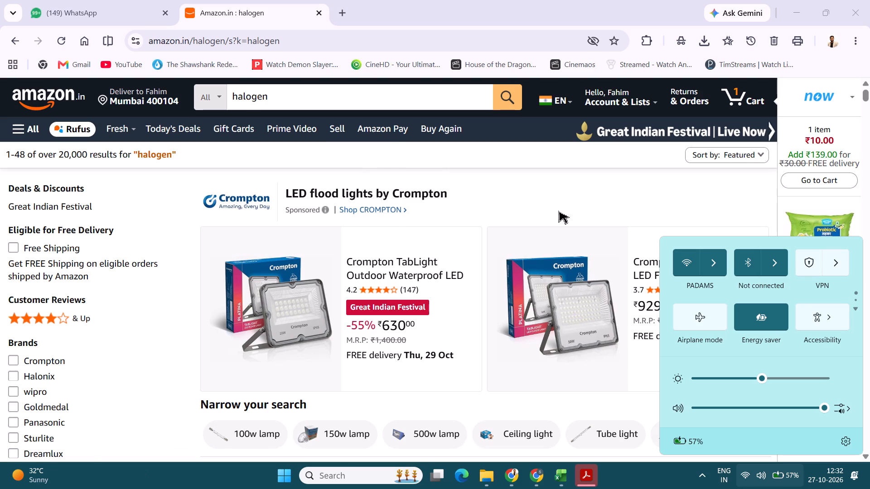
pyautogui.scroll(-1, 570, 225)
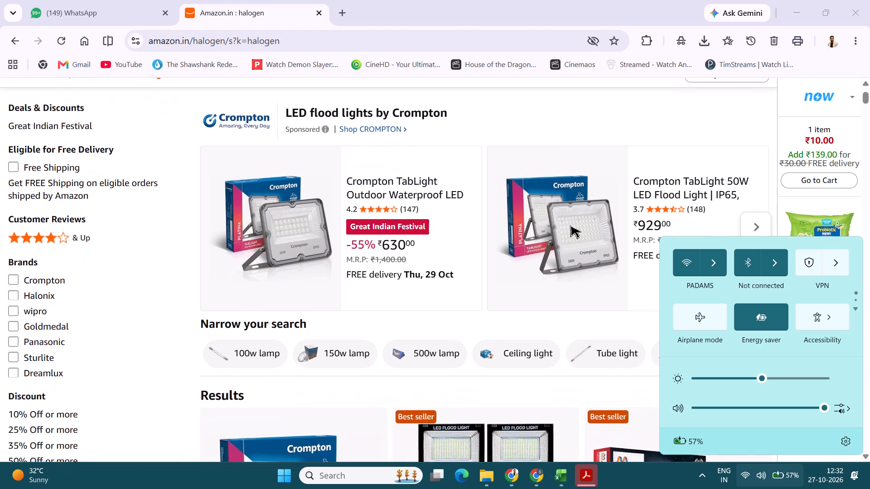
# Turn off the Windows Energy saver.
pyautogui.scroll(-3, 570, 225)
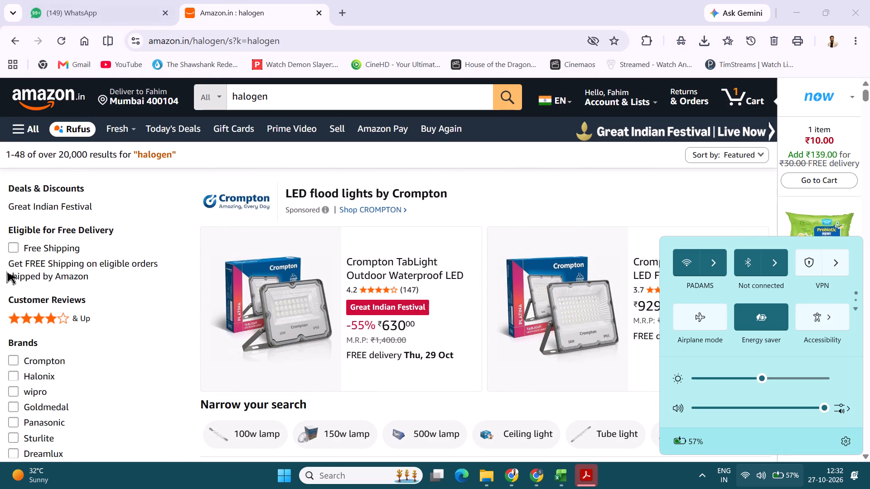
pyautogui.click(764, 321)
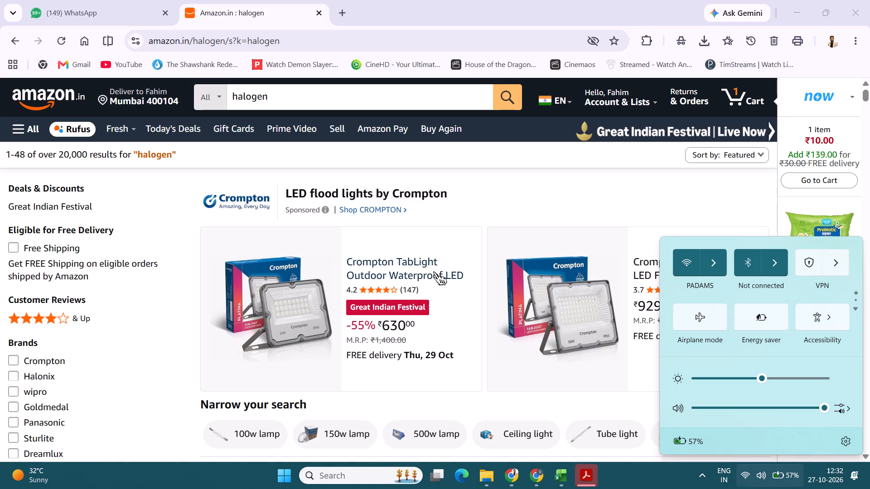
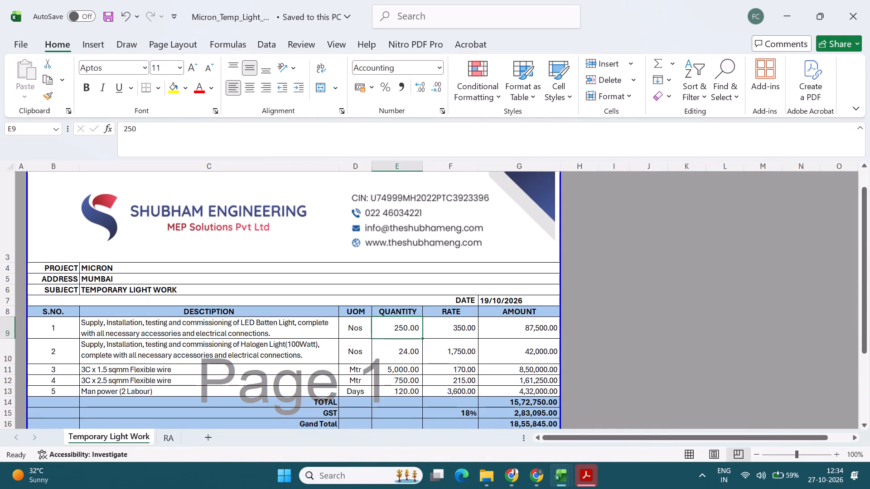
# Check the rate entered for the LED Batten Light item on the Temporary Light Work sheet.
pyautogui.click(457, 331)
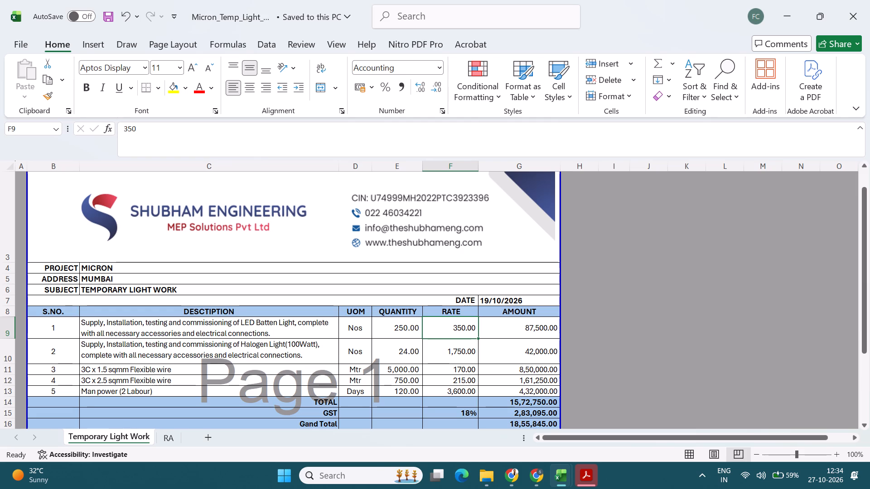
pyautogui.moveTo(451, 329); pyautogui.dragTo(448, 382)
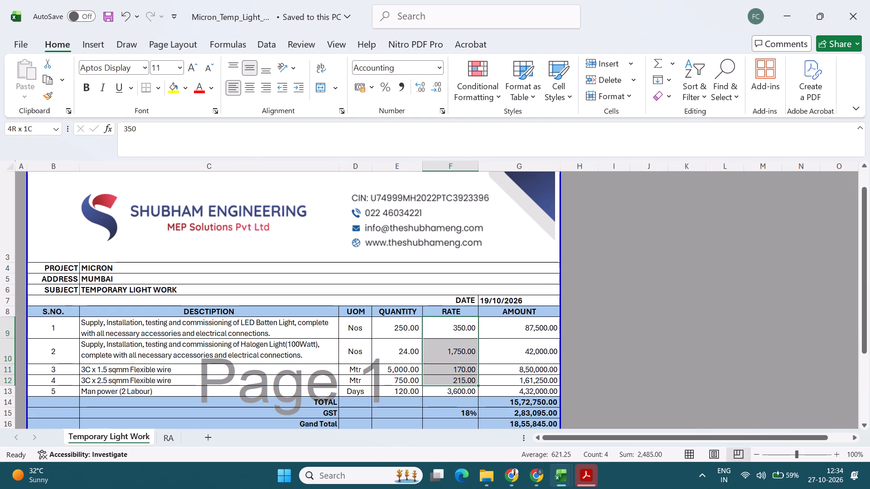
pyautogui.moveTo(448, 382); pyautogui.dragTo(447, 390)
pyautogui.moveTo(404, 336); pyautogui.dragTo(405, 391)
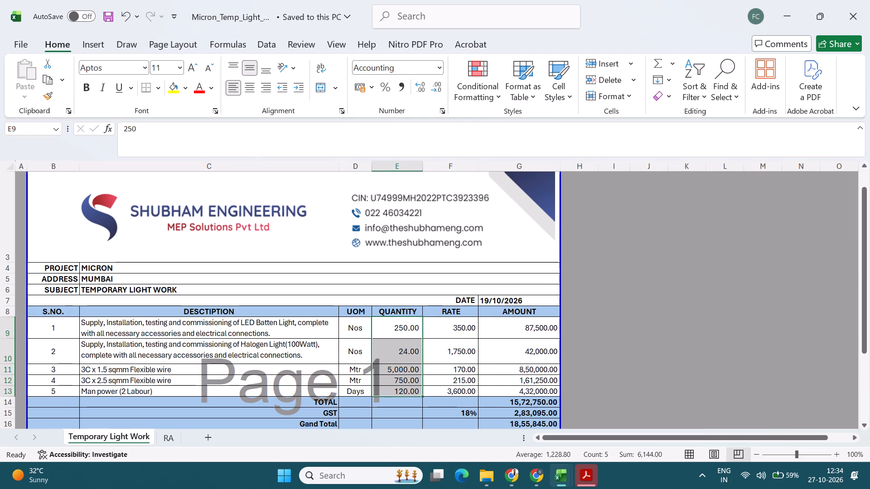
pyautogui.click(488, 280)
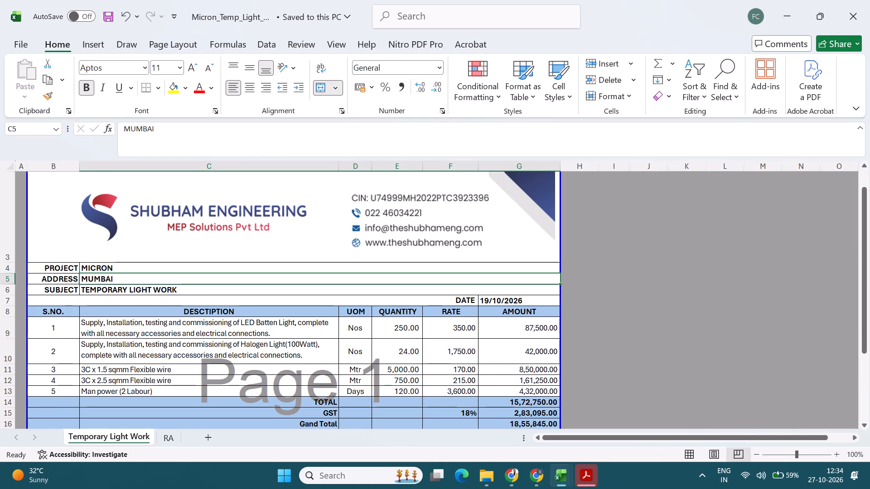
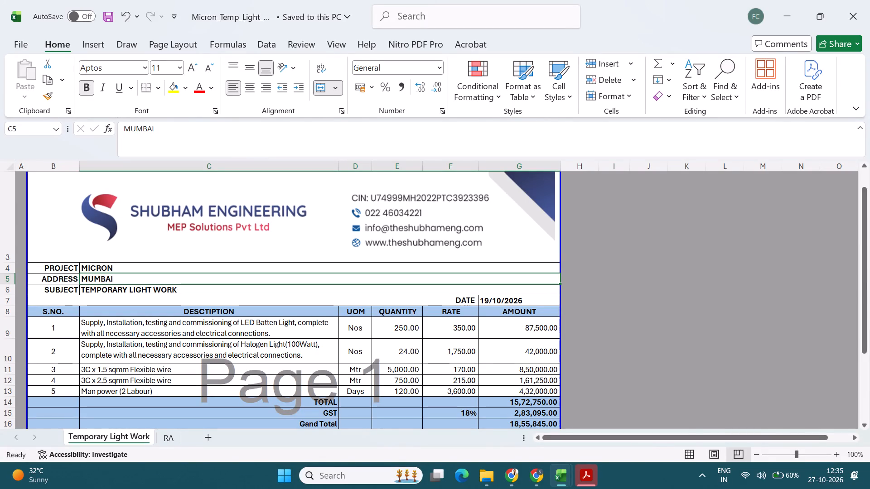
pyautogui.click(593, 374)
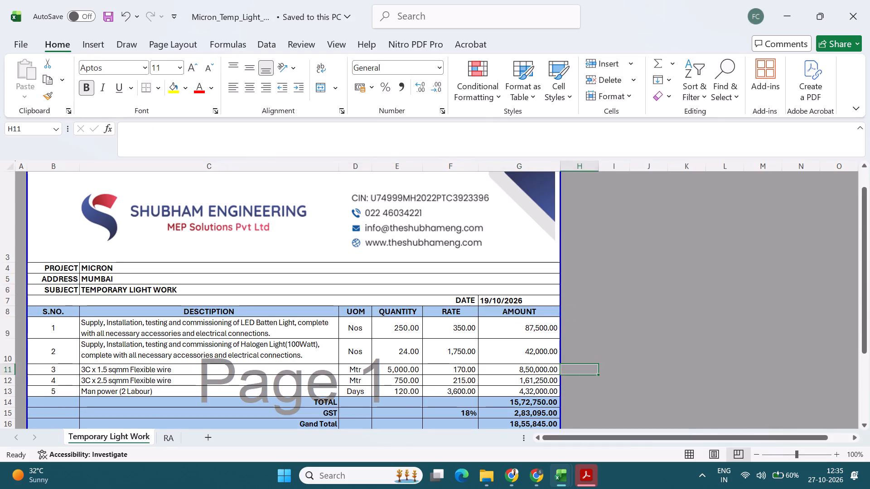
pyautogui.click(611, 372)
# Switch from the Micron_Temp_Light_Work workbook to another open window.
pyautogui.hotkey('alt', 'Tab')
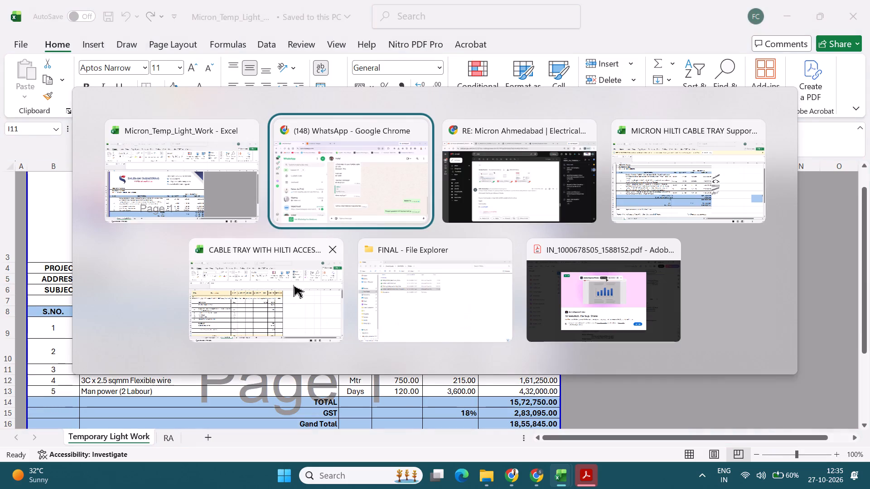
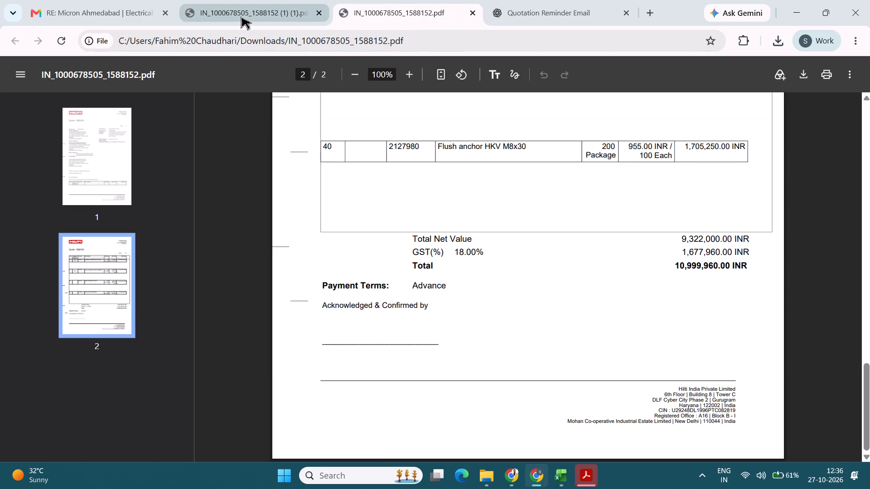
# Open the Polycab price list under Wires & Cables on Chandan Electric Corporation's price list page and view its industrial flexible cable rates.
pyautogui.click(241, 16)
pyautogui.click(515, 6)
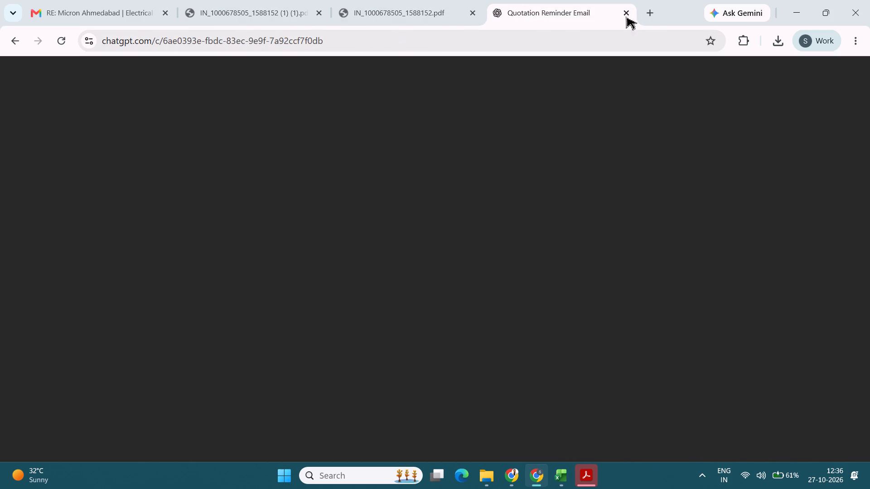
pyautogui.click(649, 13)
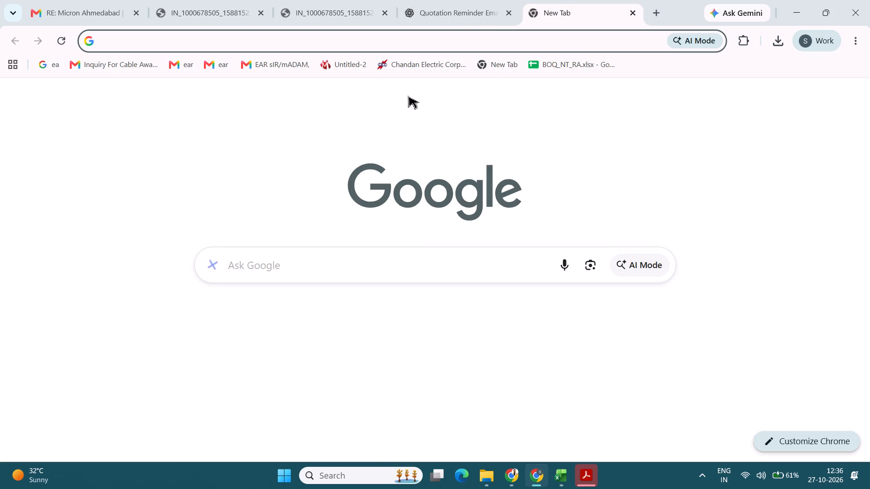
pyautogui.click(418, 66)
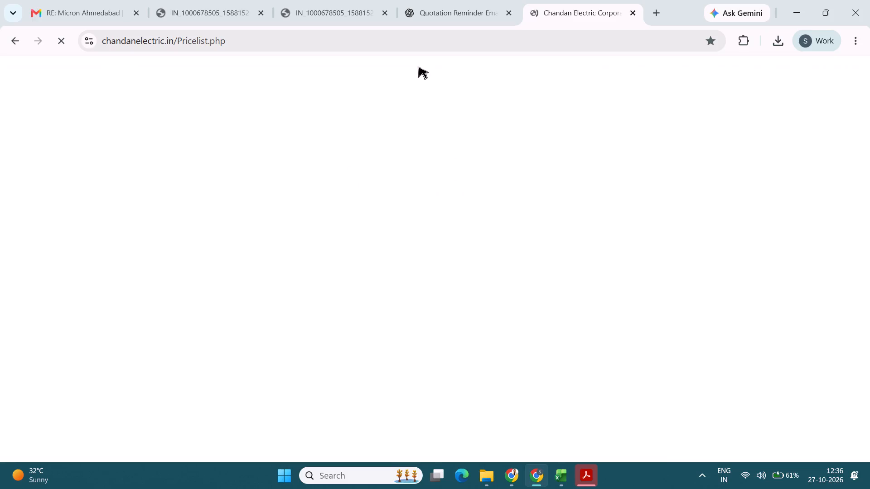
pyautogui.click(389, 145)
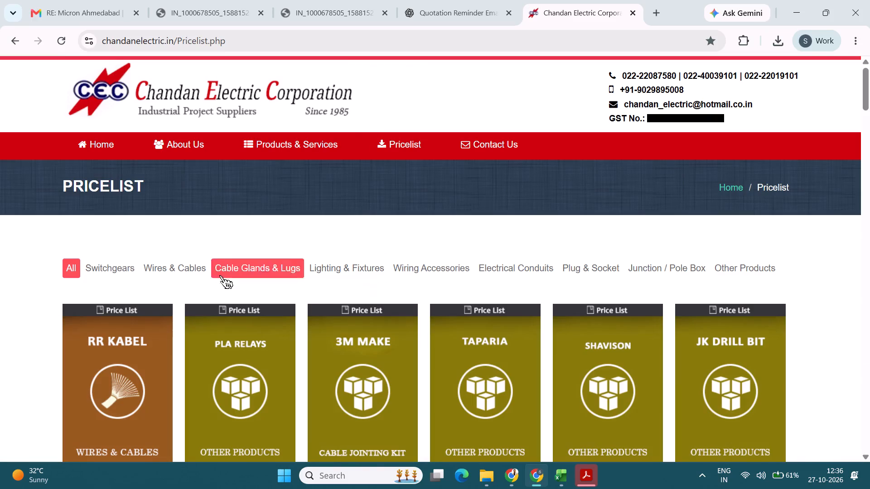
pyautogui.click(183, 272)
pyautogui.moveTo(337, 391); pyautogui.dragTo(344, 393)
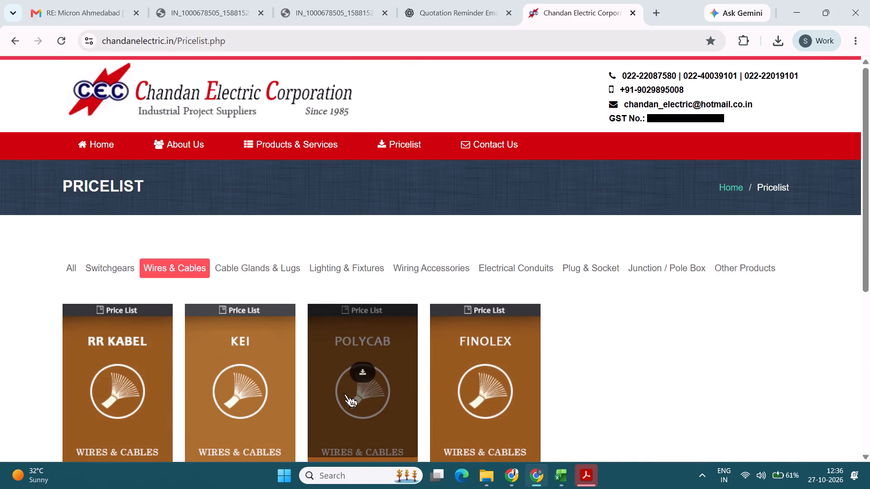
pyautogui.moveTo(344, 393); pyautogui.dragTo(356, 391)
pyautogui.click(362, 377)
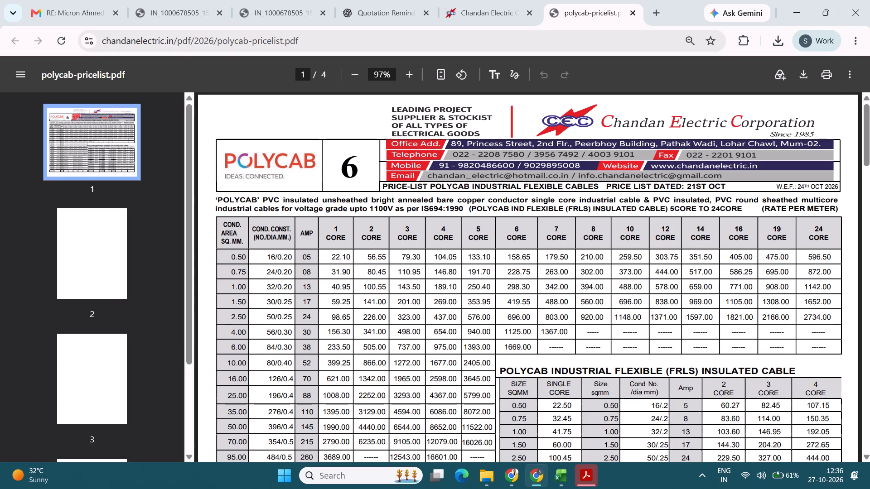
pyautogui.scroll(-2, 449, 277)
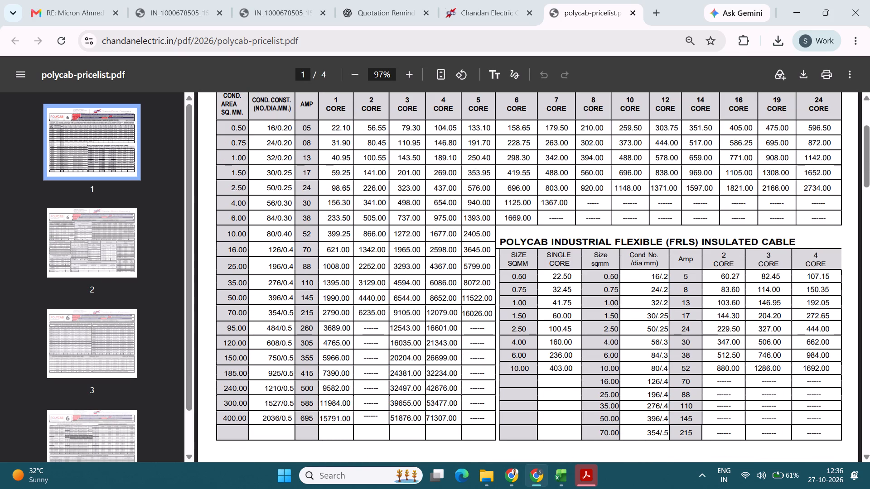
# Switch to the Excel temporary light work sheet and enter 204.20 in cell I11, beside the 3C x 1.5 sqmm flexible wire row.
pyautogui.hotkey('alt', 'Tab')
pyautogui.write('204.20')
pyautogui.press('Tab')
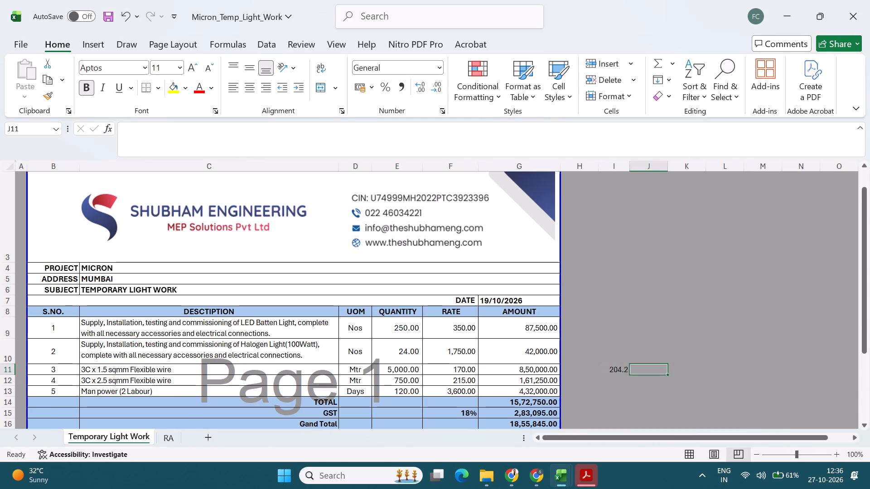
# Start a decimal value with "0." in cell J11 beside the entered price, and switch back to the Polycab price list in Chrome.
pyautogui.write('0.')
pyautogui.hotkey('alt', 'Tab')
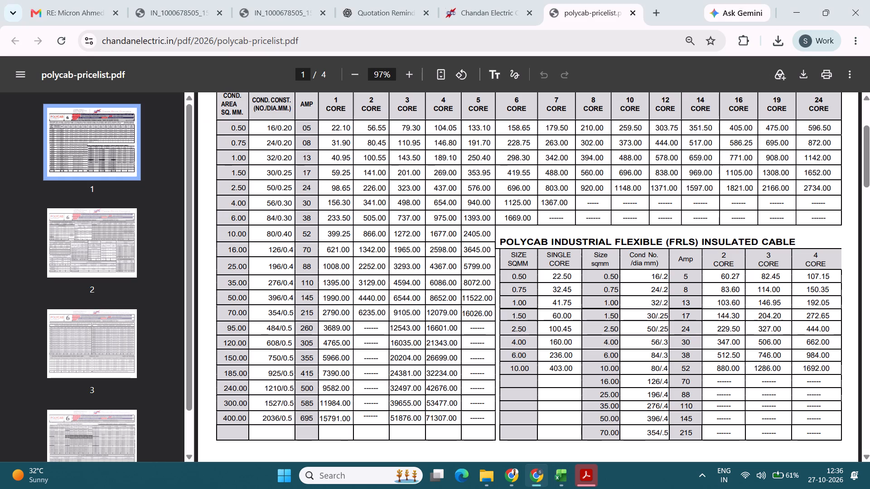
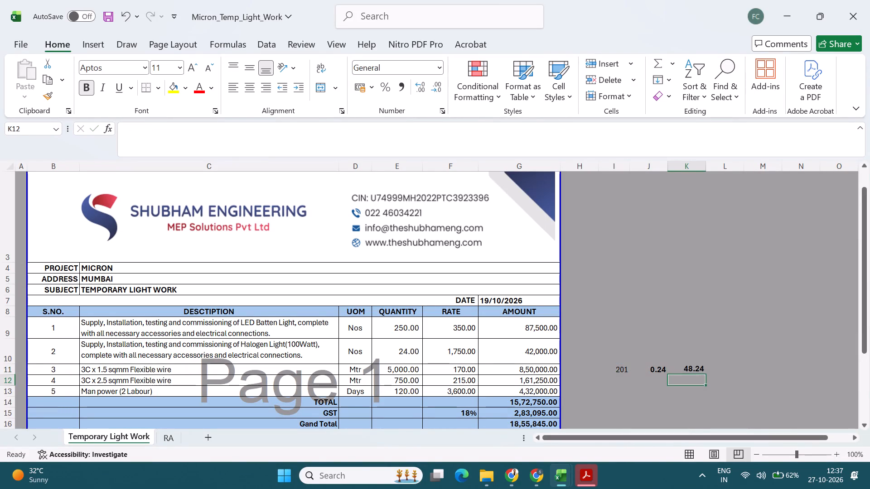
# Enter the factor 0.44 in cell J12, beside the 3C x 2.5 sqmm flexible wire row.
pyautogui.press('Up')
pyautogui.press('Right')
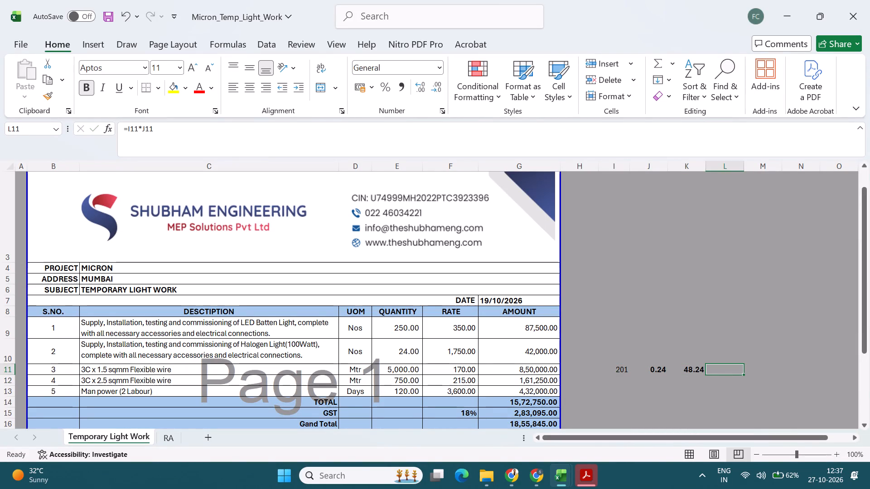
pyautogui.press('Down')
pyautogui.press('Left')
pyautogui.press('Left')
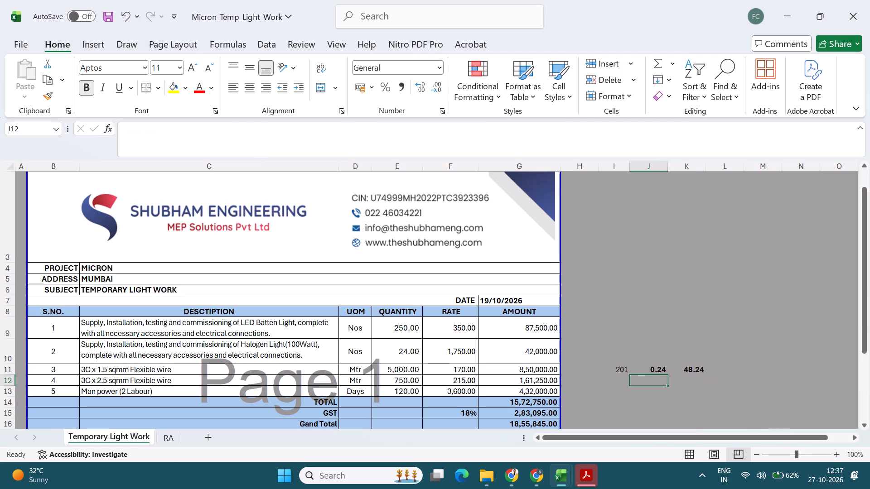
pyautogui.press('0')
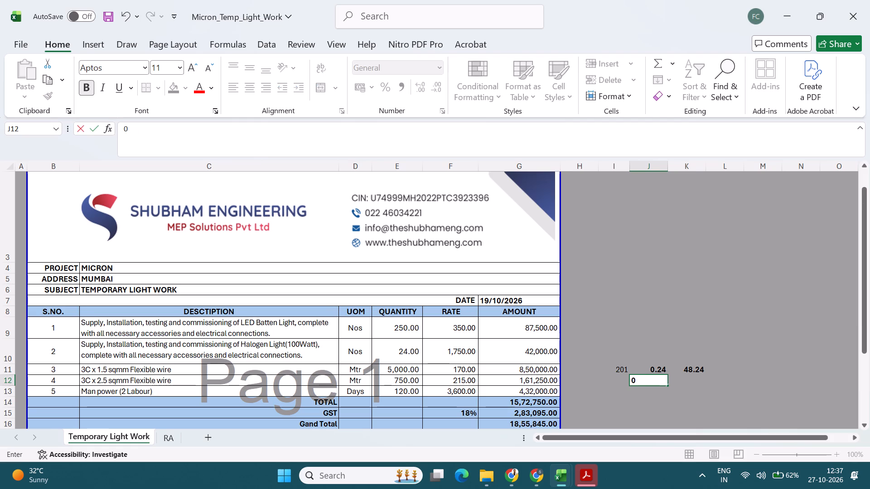
pyautogui.write('.44')
pyautogui.press('Right')
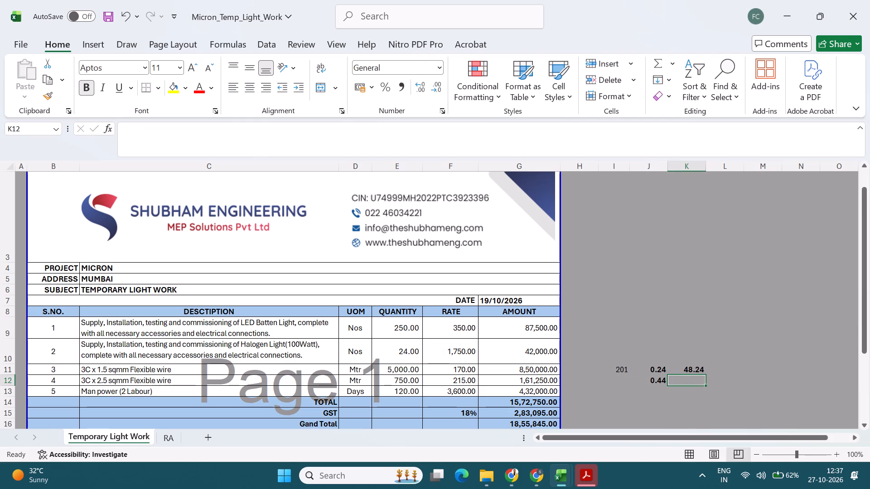
# Calculate the discount amount in K12 by multiplying J12 by the 201 price in I11.
pyautogui.press('=')
pyautogui.press('Left')
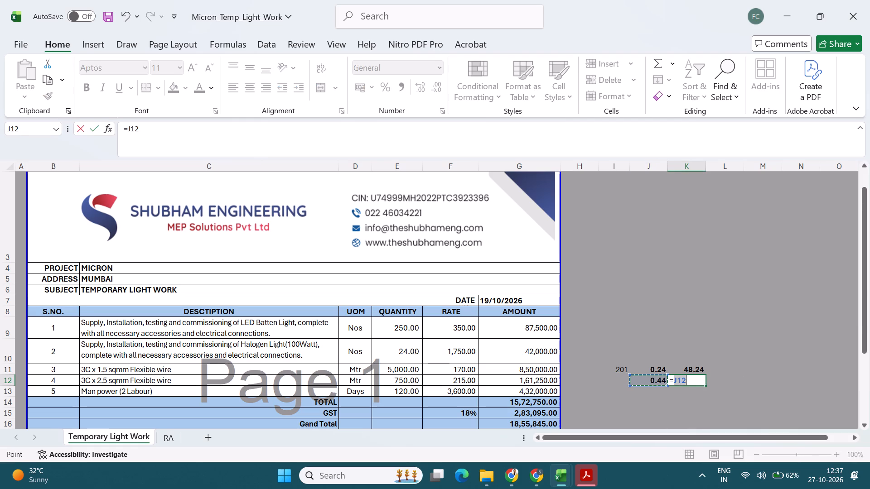
pyautogui.press('*')
pyautogui.press('Left')
pyautogui.press('Left')
pyautogui.press('Up')
pyautogui.press('Return')
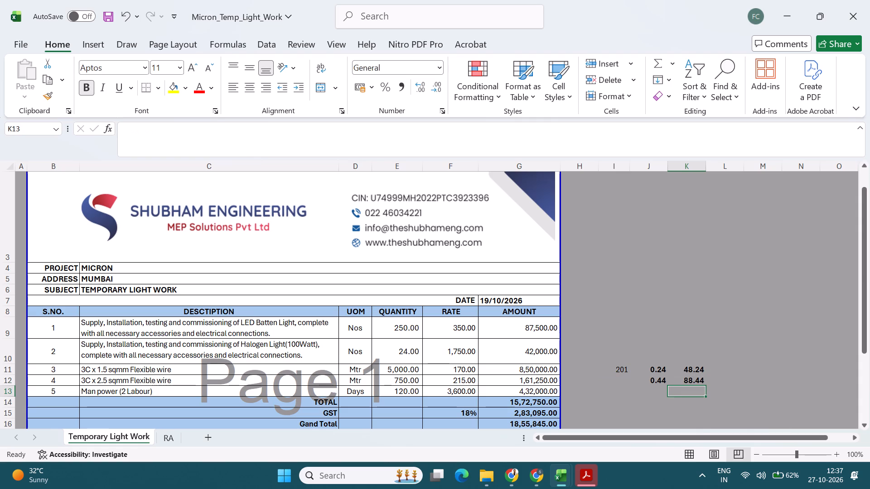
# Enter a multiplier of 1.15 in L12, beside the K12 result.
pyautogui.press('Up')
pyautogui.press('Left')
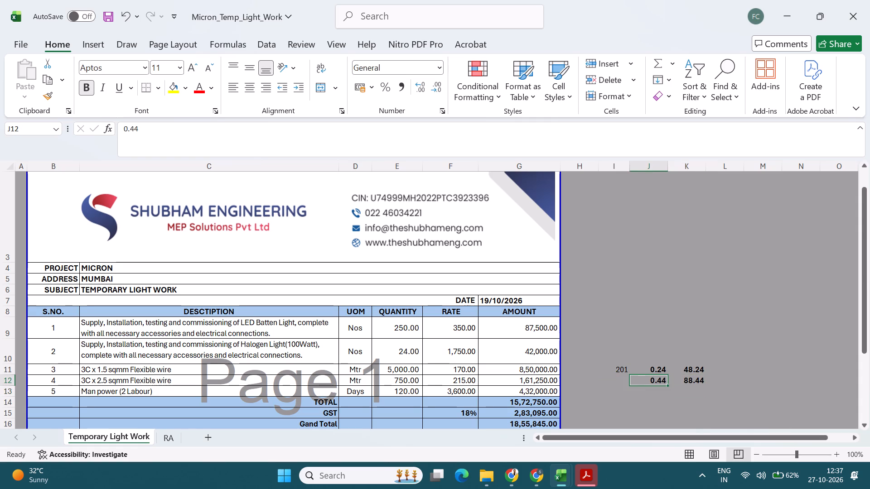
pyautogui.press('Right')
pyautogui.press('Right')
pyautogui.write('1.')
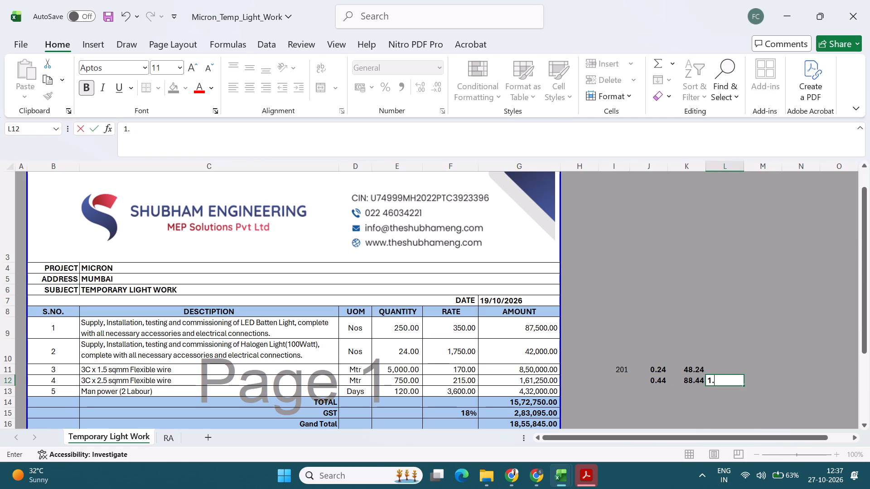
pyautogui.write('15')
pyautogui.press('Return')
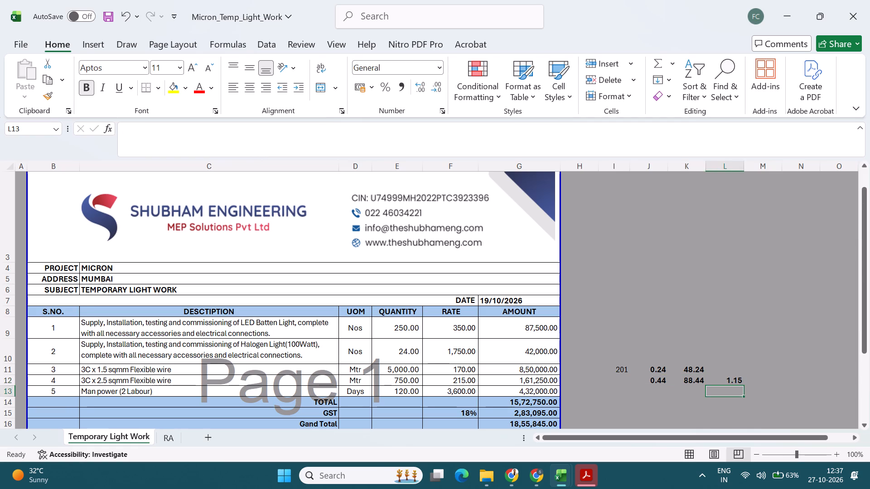
# Set the L12 multiplier to 1.25 and calculate K12 times L12 in M12.
pyautogui.press('Up')
pyautogui.write('1.25')
pyautogui.press('Right')
pyautogui.press('=')
pyautogui.press('Left')
pyautogui.press('Left')
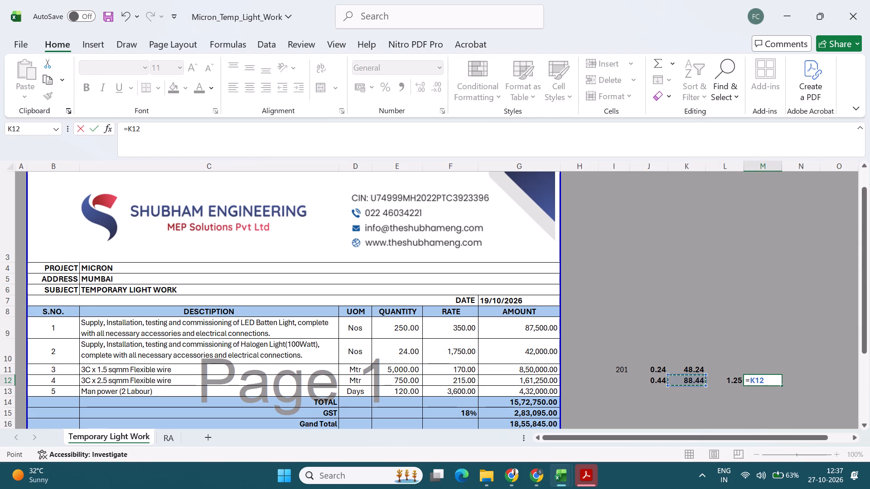
pyautogui.press('*')
pyautogui.press('Left')
pyautogui.press('Return')
pyautogui.press('Up')
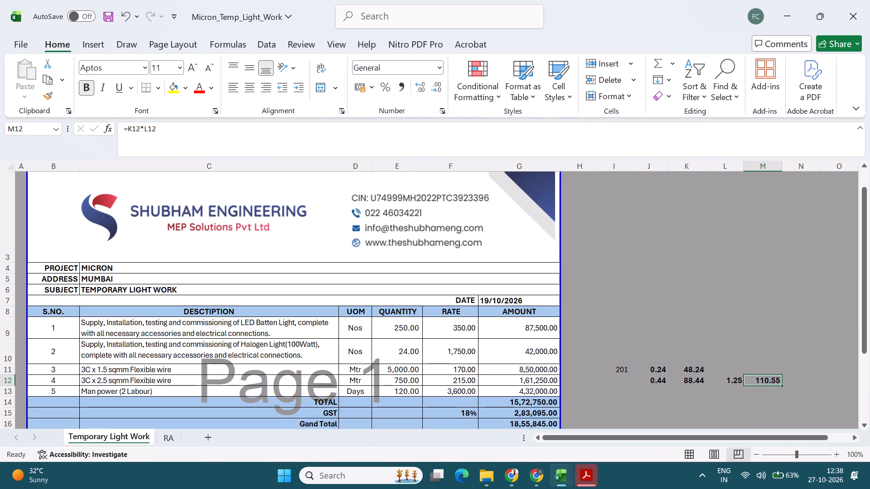
# Set the multiplier in L12 to 1.45.
pyautogui.press('Left')
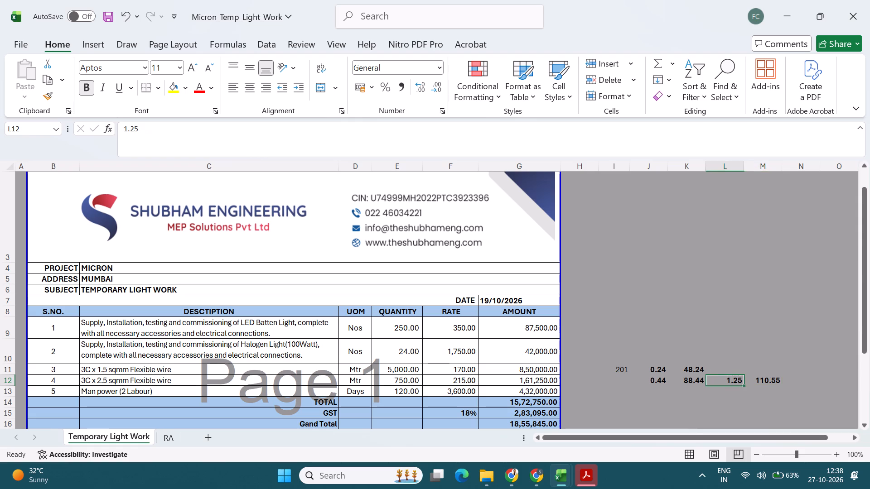
pyautogui.write('1.45')
pyautogui.press('Return')
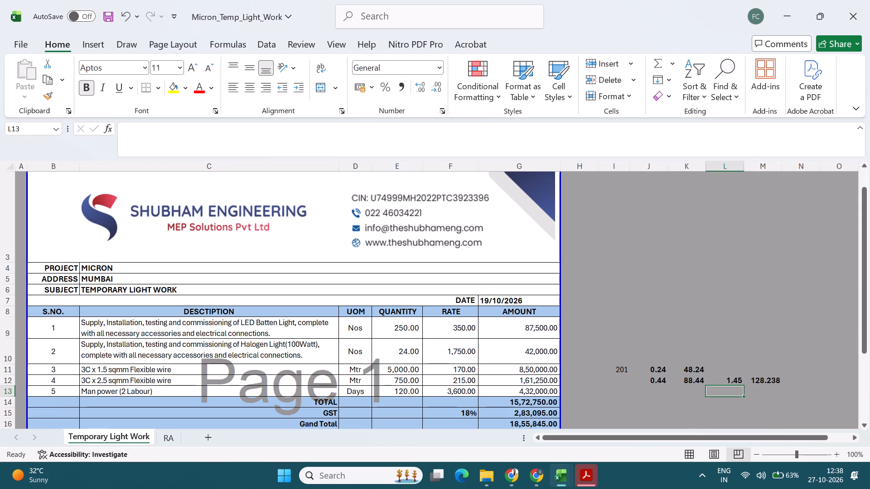
# Select the empty cell I13 in the side calculation, two rows below the 201 price.
pyautogui.press('Up')
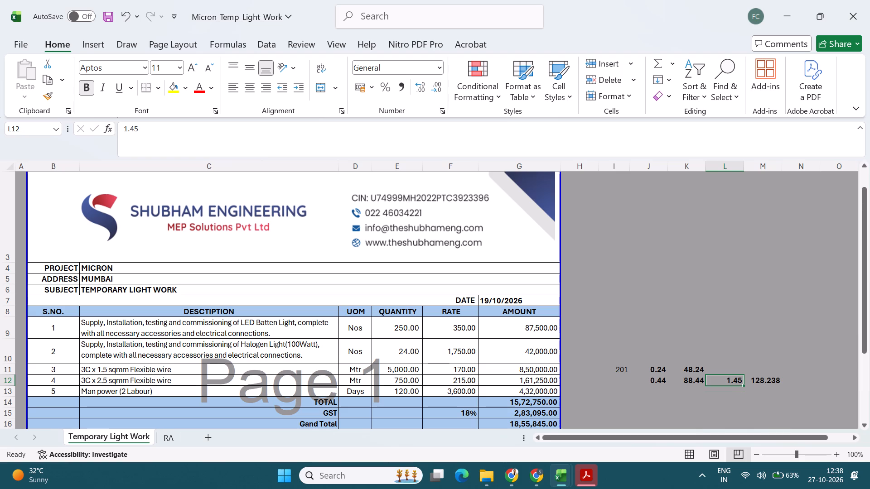
pyautogui.press('Left')
pyautogui.press('Left')
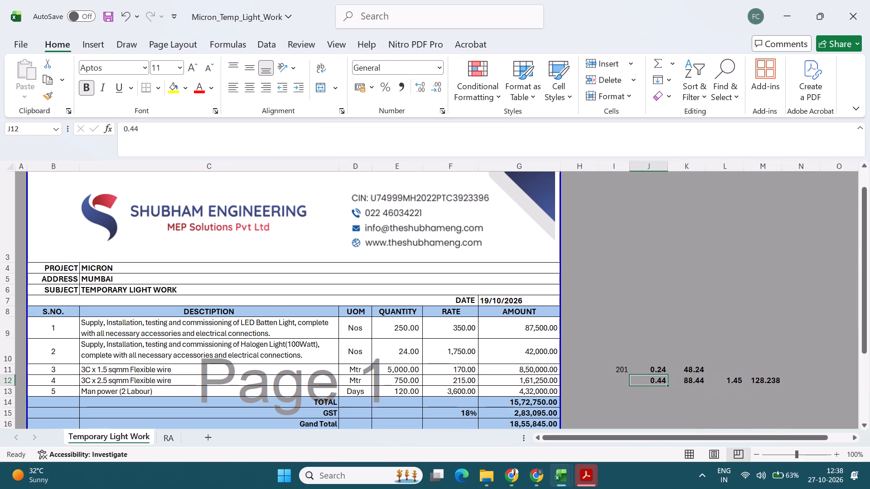
pyautogui.press('Left')
pyautogui.press('Down')
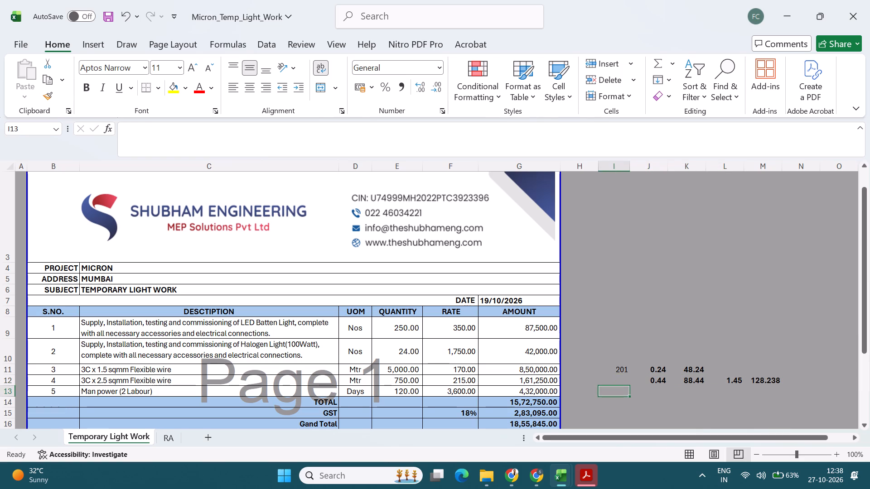